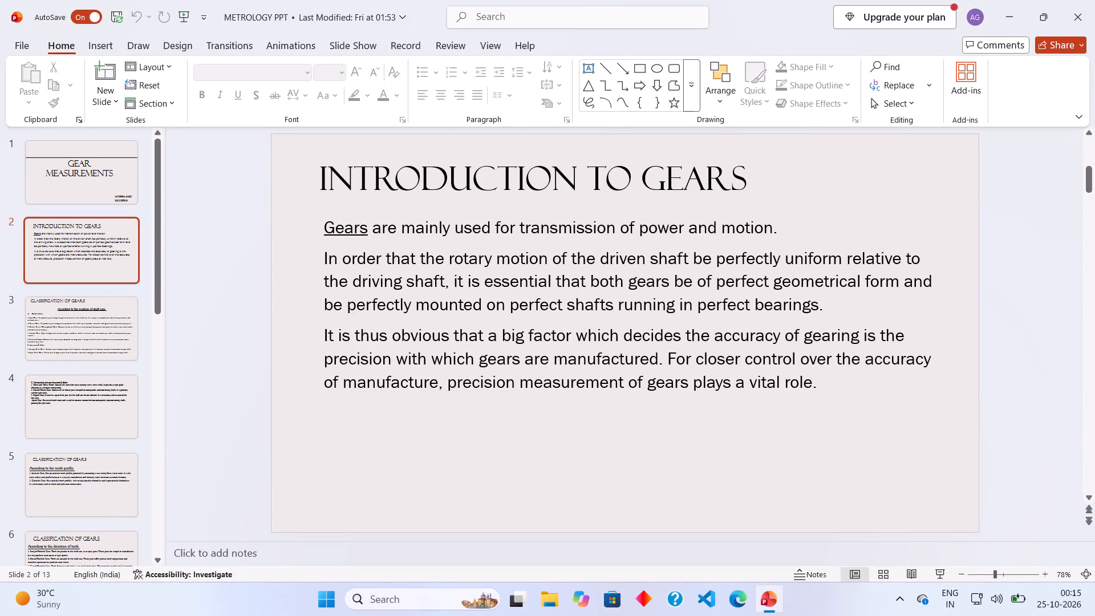
# Make the phrase "transmission of power and motion" bold in the first paragraph of the Introduction to Gears slide.
pyautogui.moveTo(517, 227); pyautogui.dragTo(630, 227)
pyautogui.click(524, 226)
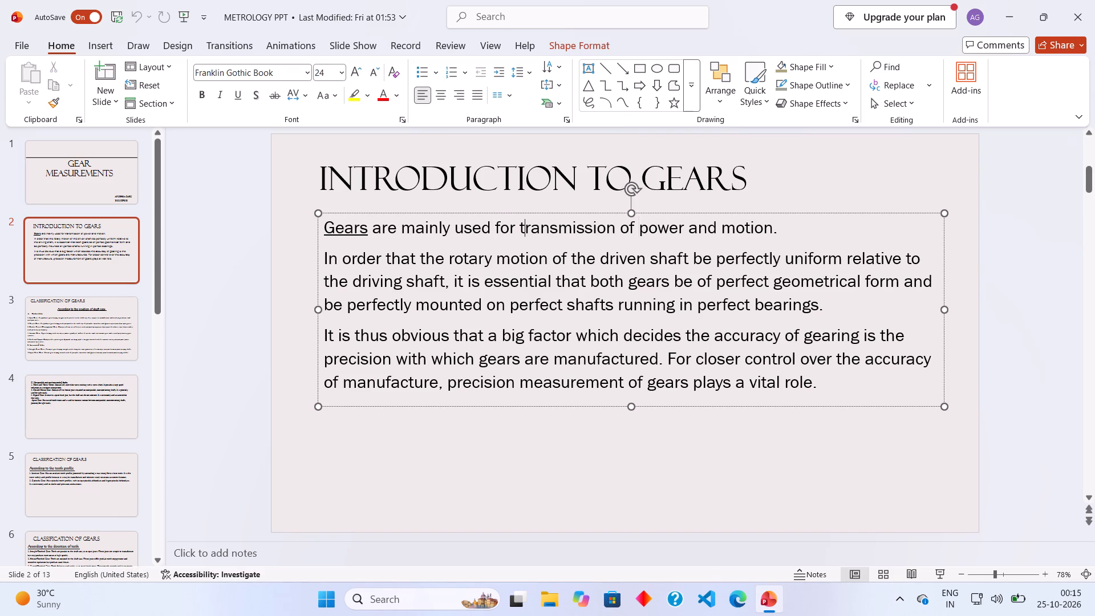
pyautogui.moveTo(521, 226); pyautogui.dragTo(613, 225)
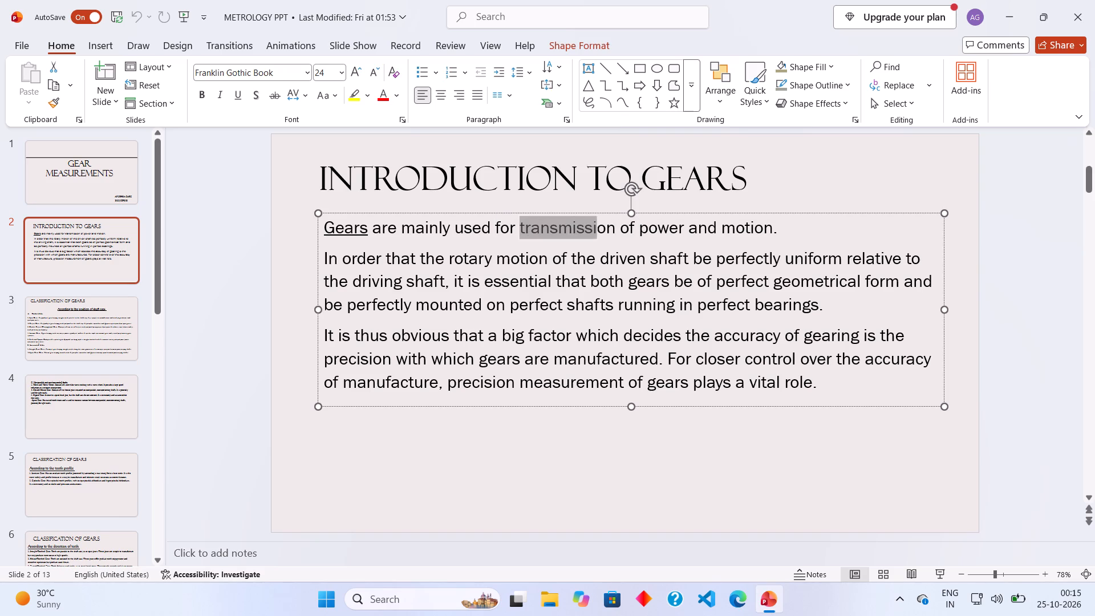
pyautogui.moveTo(613, 225); pyautogui.dragTo(758, 233)
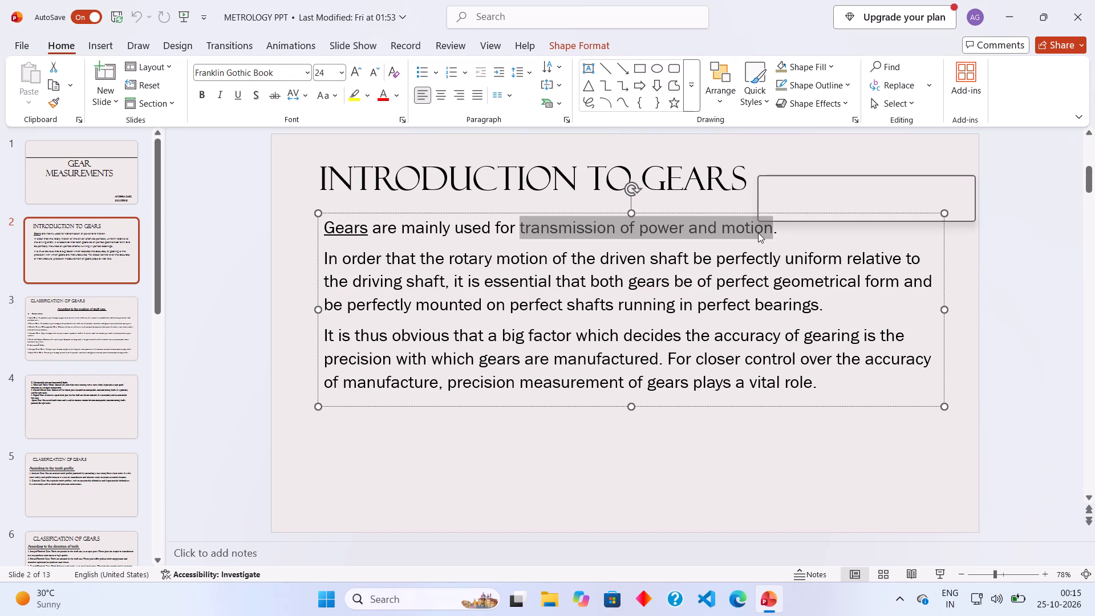
pyautogui.click(769, 209)
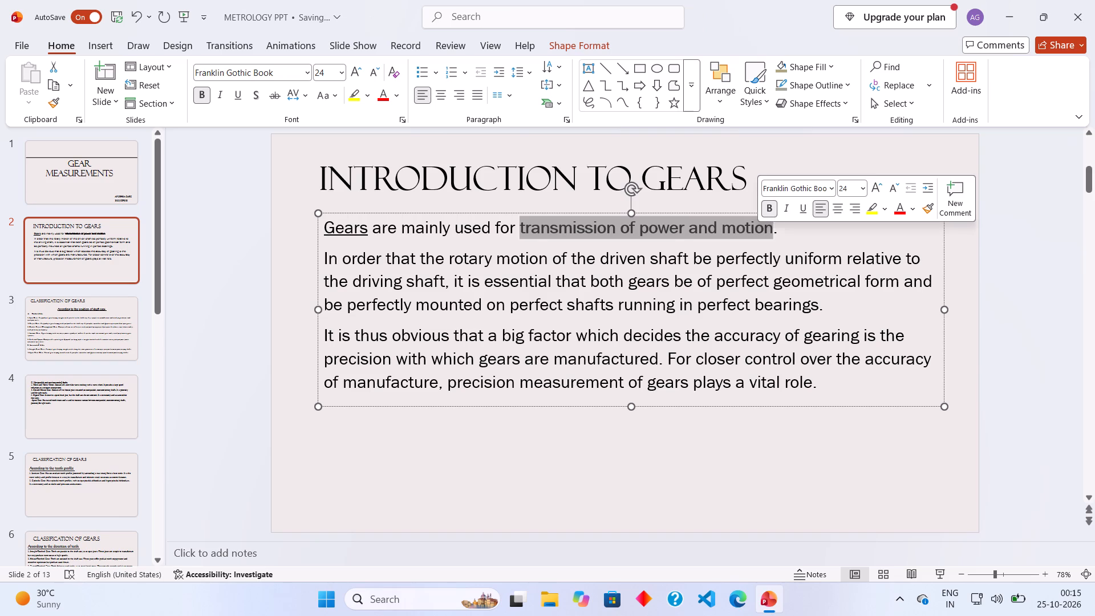
pyautogui.click(662, 250)
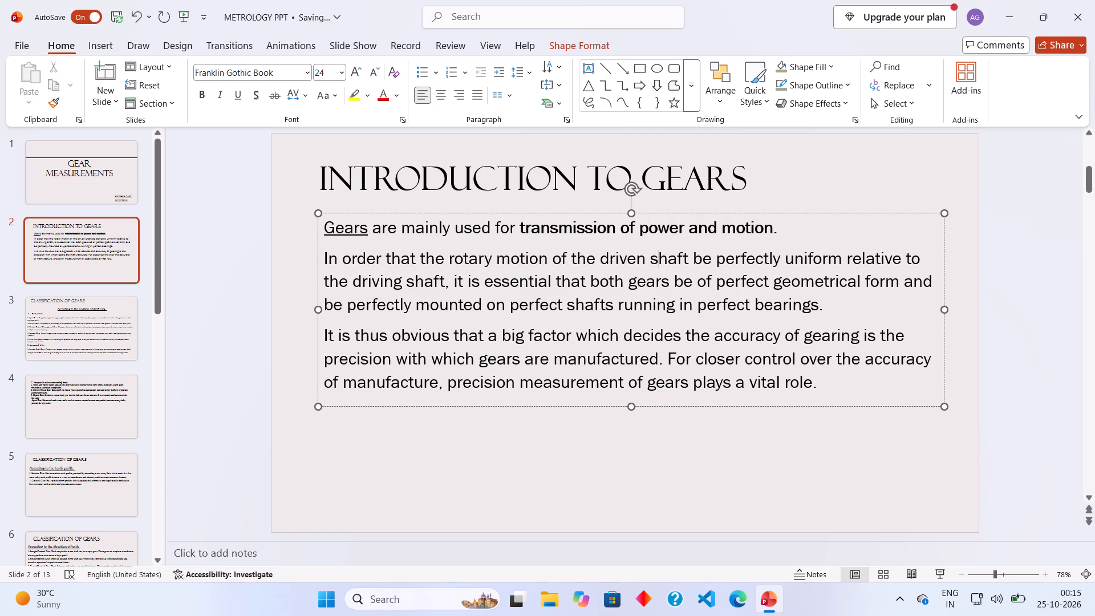
# Make the phrase "perfect geometrical form" bold in the second paragraph.
pyautogui.click(488, 275)
pyautogui.moveTo(717, 281); pyautogui.dragTo(893, 281)
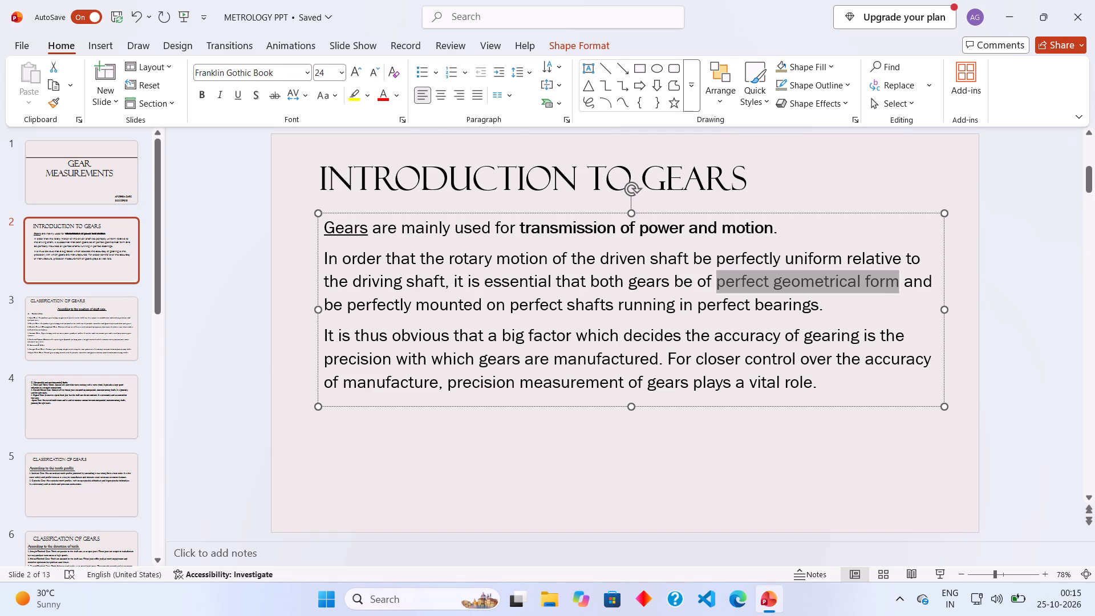
pyautogui.moveTo(893, 281); pyautogui.dragTo(894, 281)
pyautogui.click(889, 259)
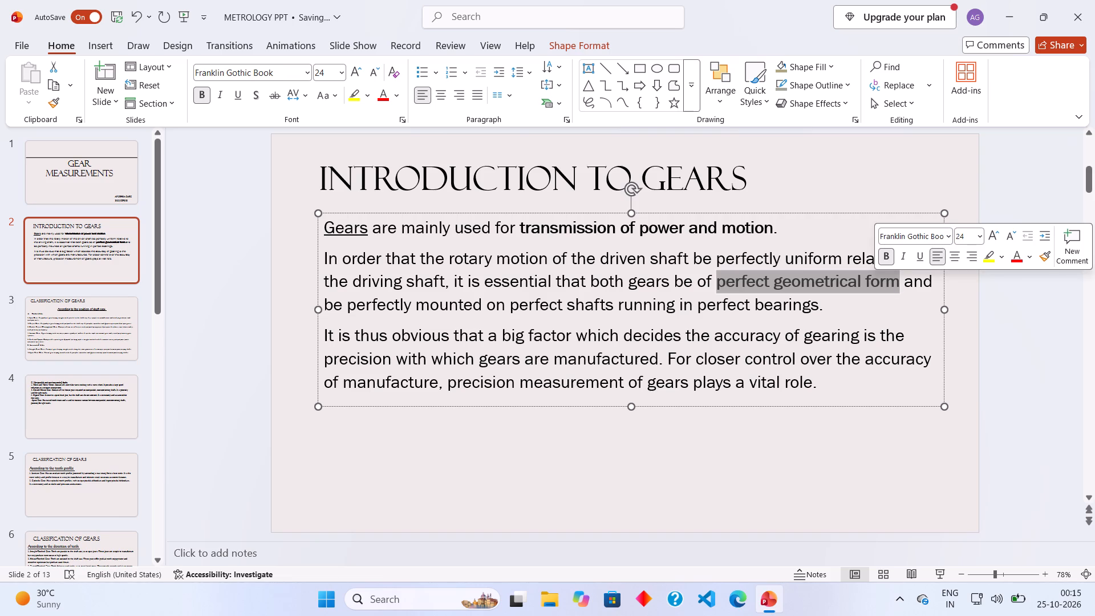
# Make the phrase "perfectly mounted on perfect shafts running in perfect bearings" bold in the second paragraph.
pyautogui.moveTo(348, 307); pyautogui.dragTo(474, 307)
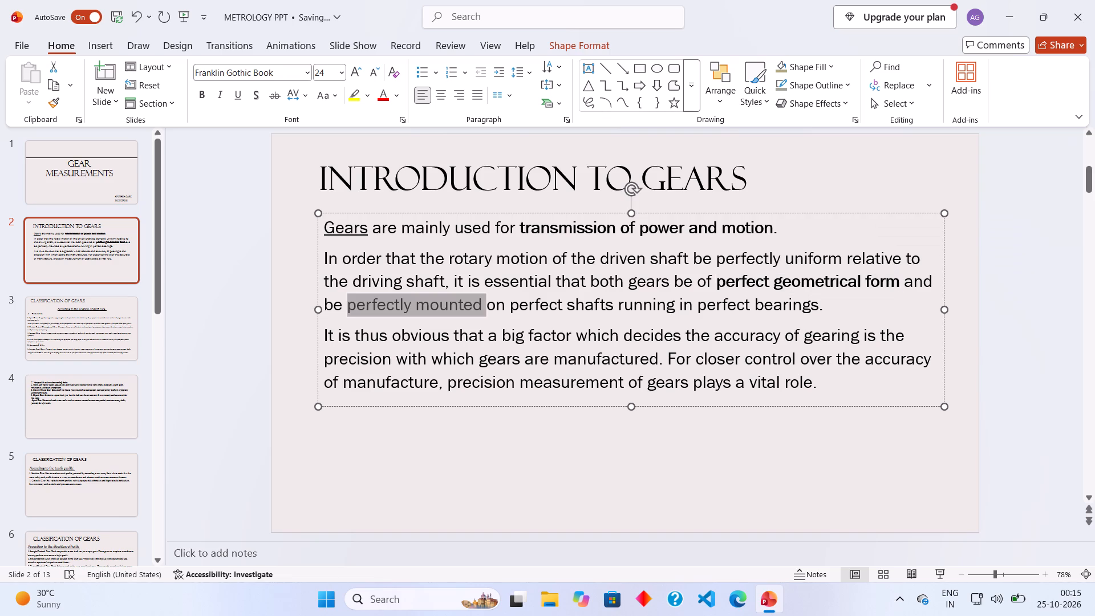
pyautogui.moveTo(474, 307); pyautogui.dragTo(601, 296)
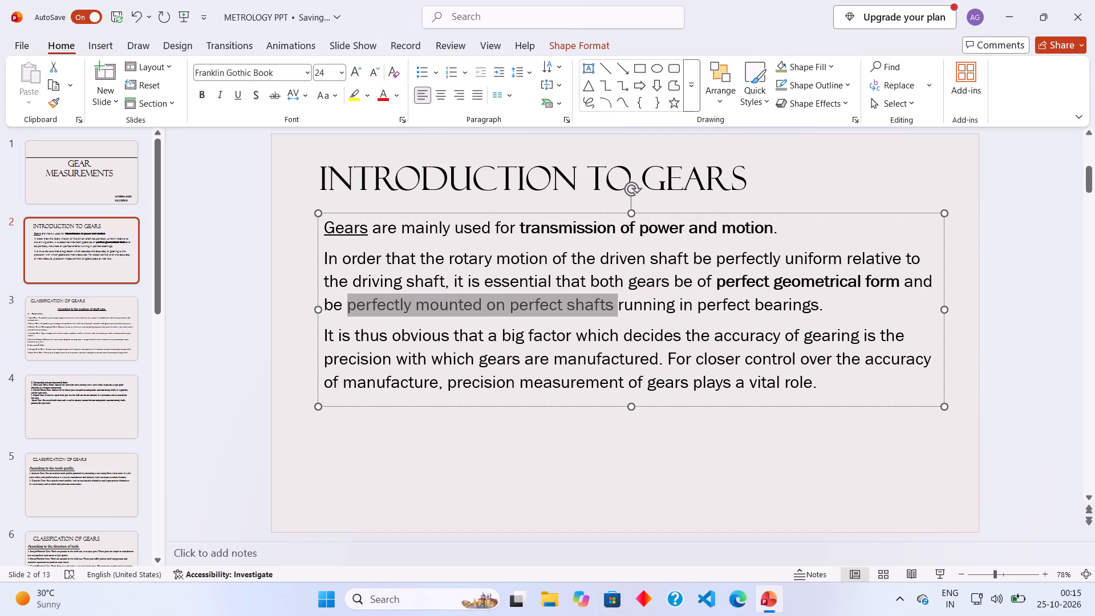
pyautogui.moveTo(601, 296); pyautogui.dragTo(476, 303)
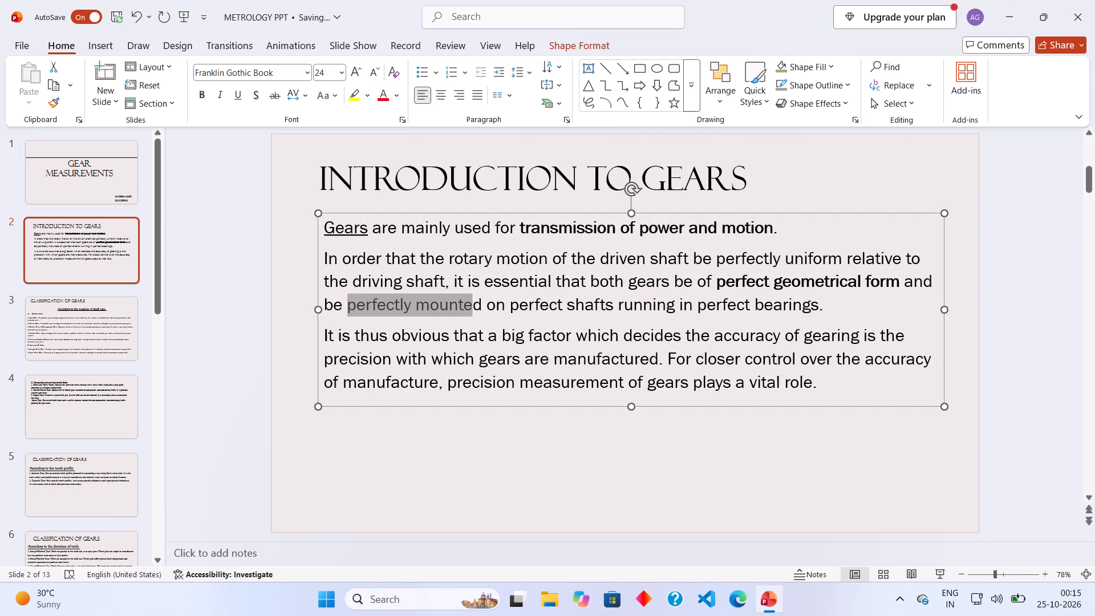
pyautogui.moveTo(476, 303); pyautogui.dragTo(621, 303)
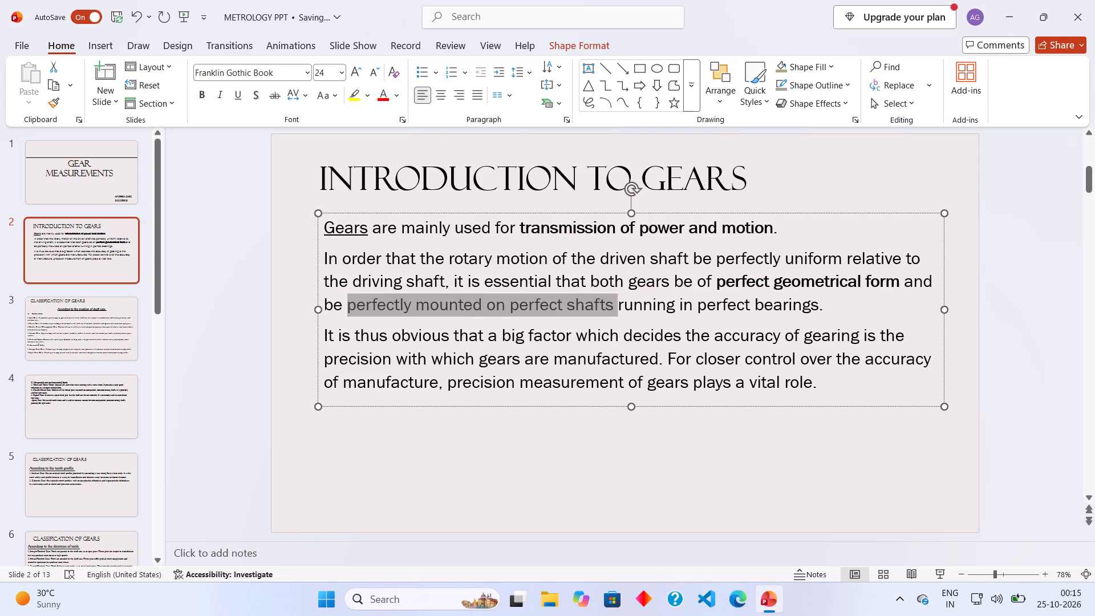
pyautogui.moveTo(621, 303); pyautogui.dragTo(789, 302)
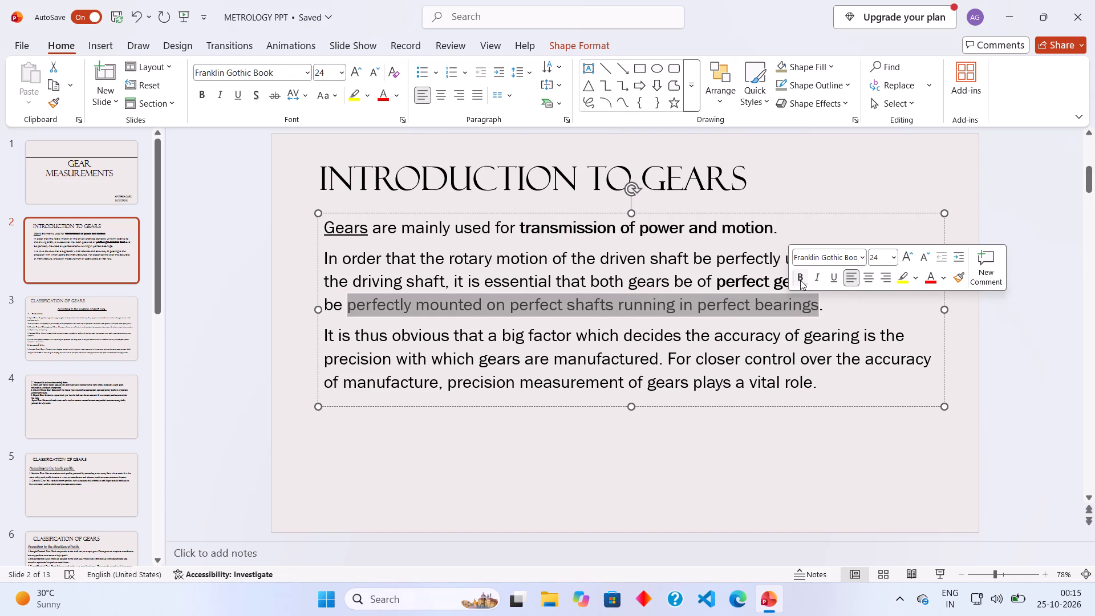
pyautogui.click(800, 280)
pyautogui.click(745, 302)
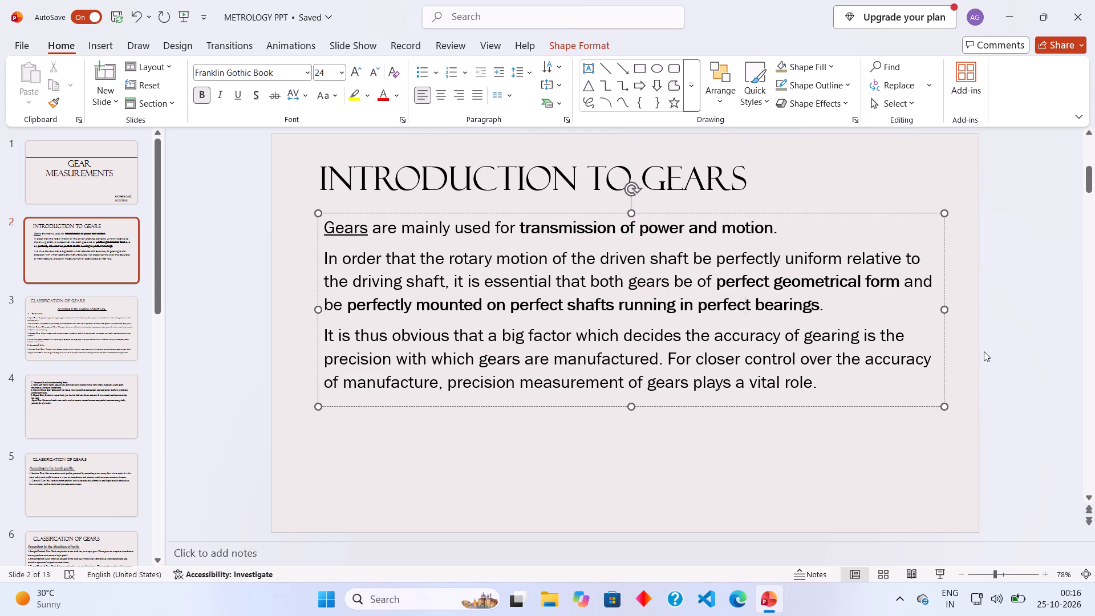
# Narrow the body text box slightly by moving its right edge inward.
pyautogui.moveTo(943, 308); pyautogui.dragTo(910, 311)
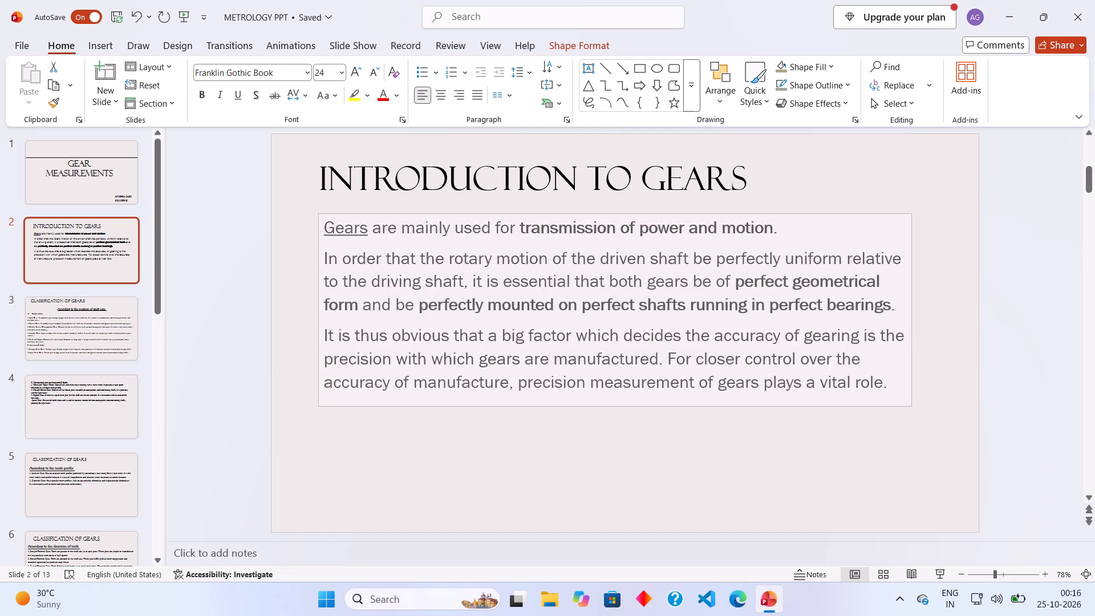
pyautogui.moveTo(910, 311); pyautogui.dragTo(906, 311)
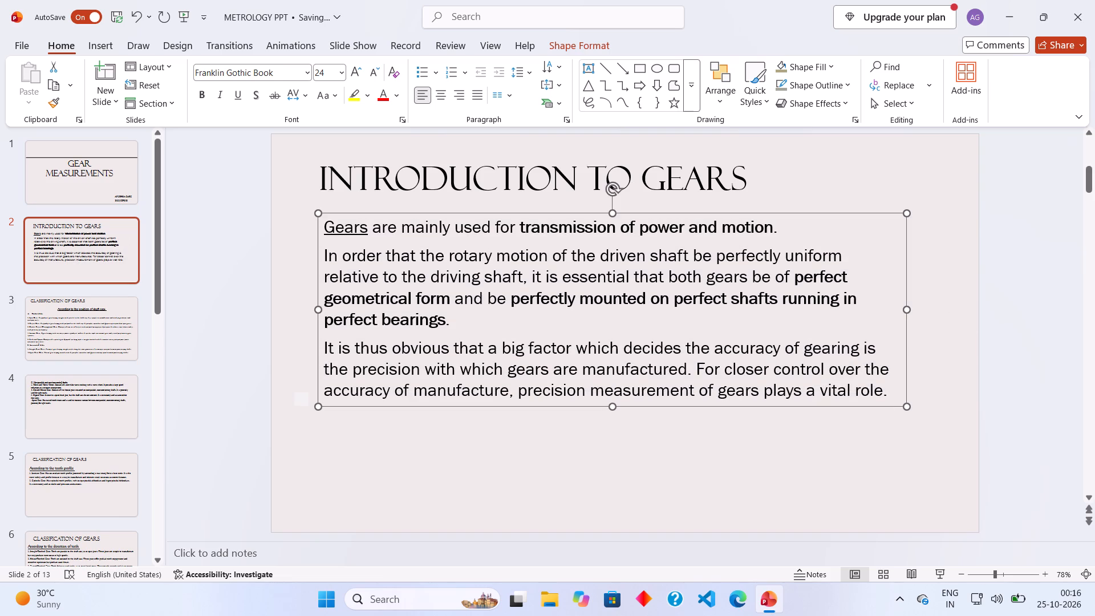
# Insert a blank line after the first paragraph, the one about transmission of power and motion.
pyautogui.click(833, 233)
pyautogui.press('Return')
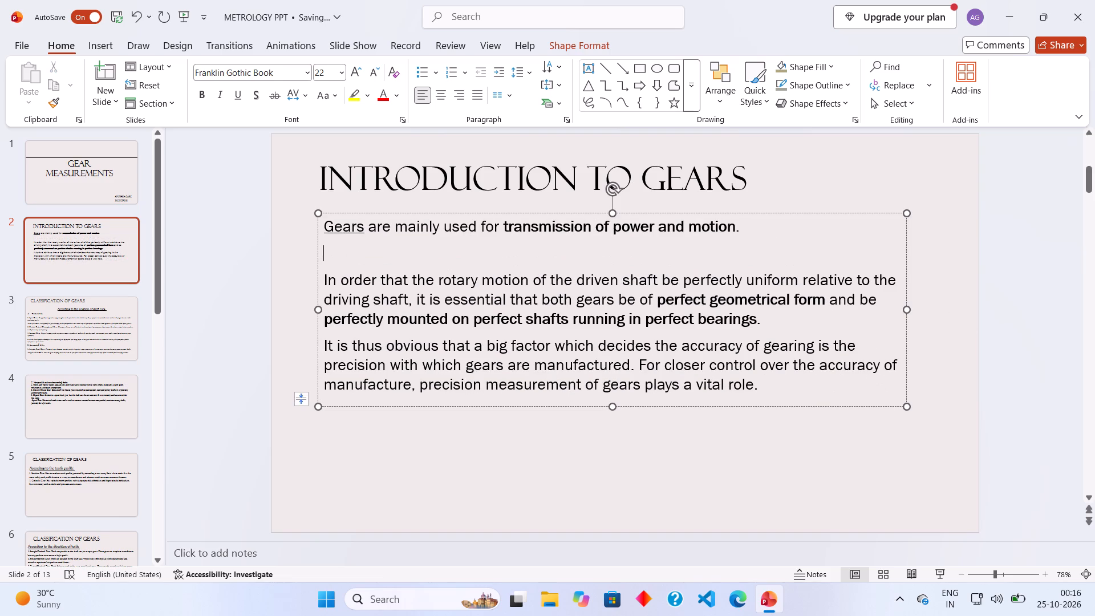
# Extend the bottom edge of the body text box down towards the lower part of the slide.
pyautogui.moveTo(614, 408); pyautogui.dragTo(618, 482)
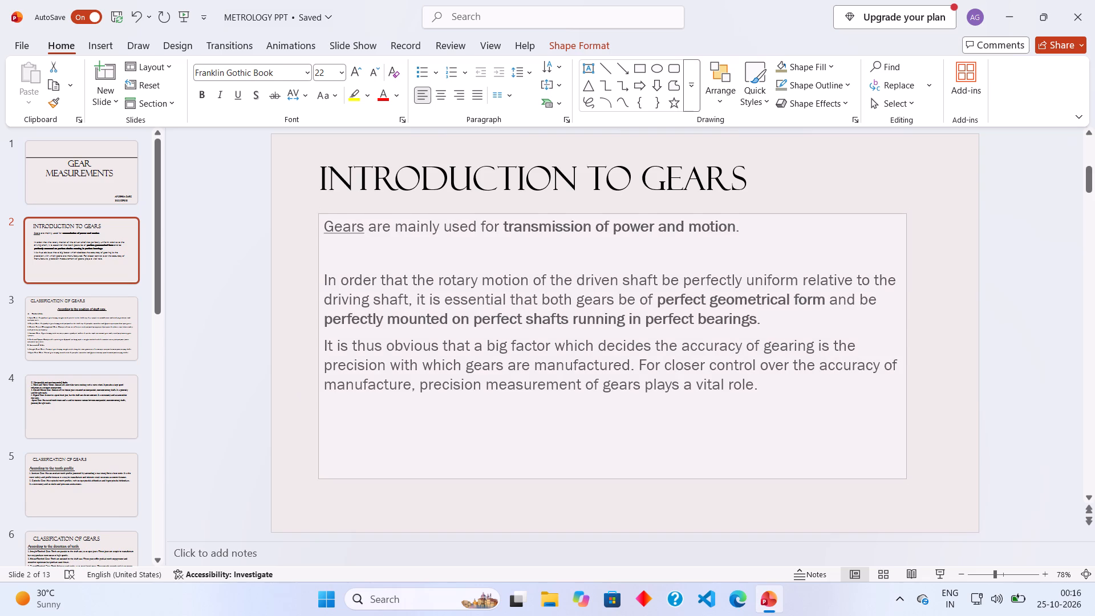
pyautogui.moveTo(618, 482); pyautogui.dragTo(619, 484)
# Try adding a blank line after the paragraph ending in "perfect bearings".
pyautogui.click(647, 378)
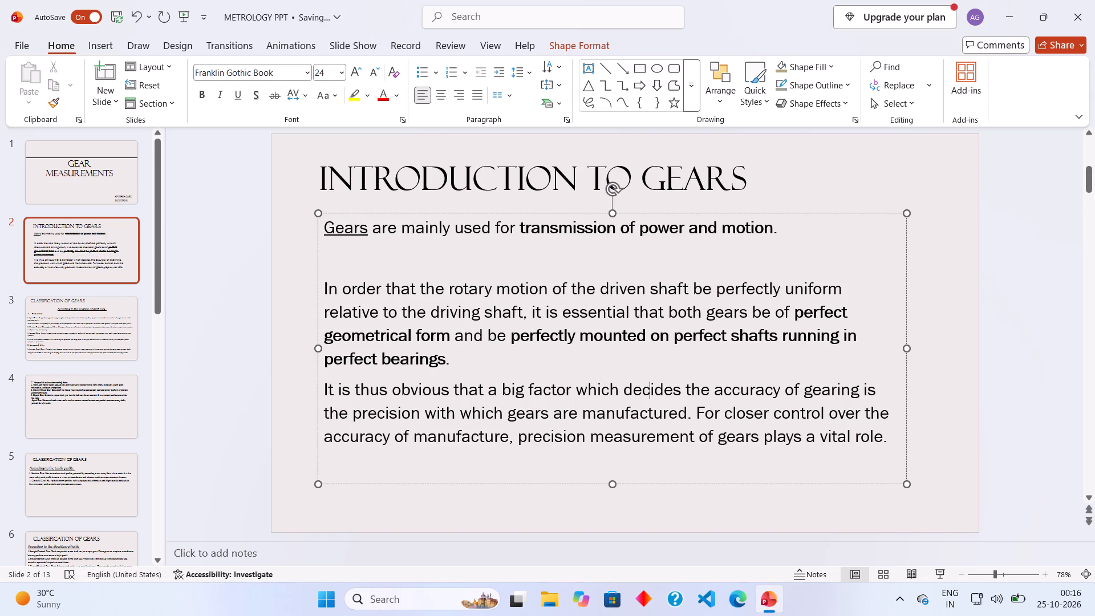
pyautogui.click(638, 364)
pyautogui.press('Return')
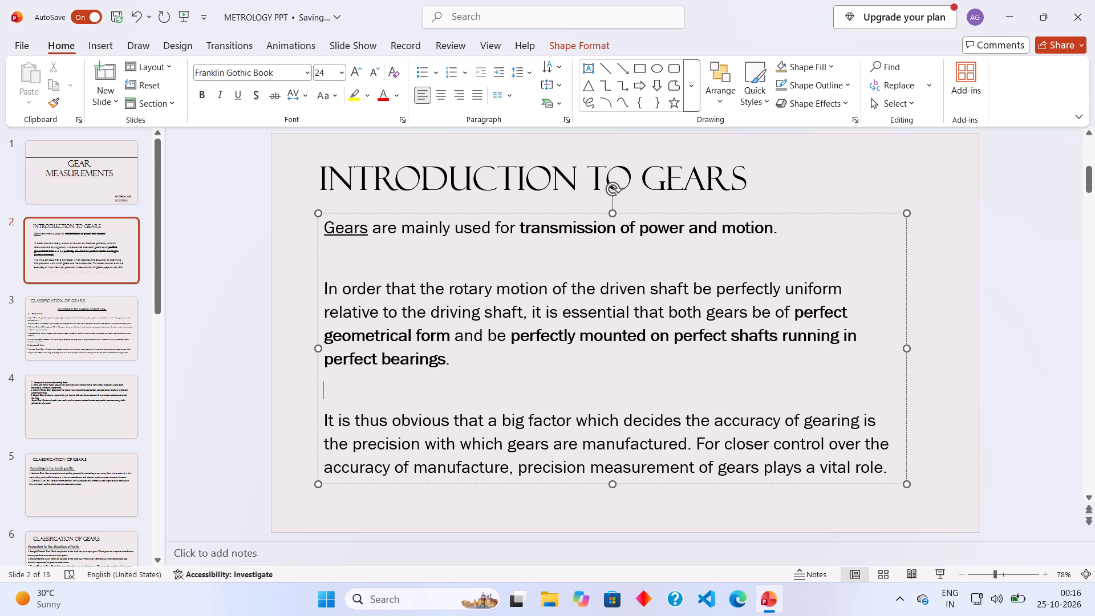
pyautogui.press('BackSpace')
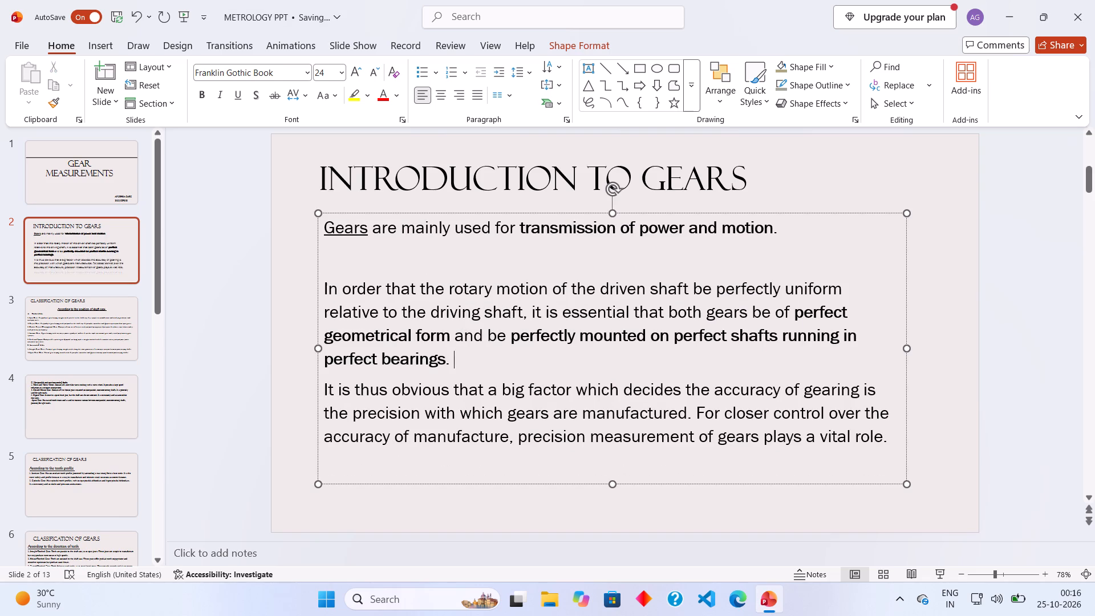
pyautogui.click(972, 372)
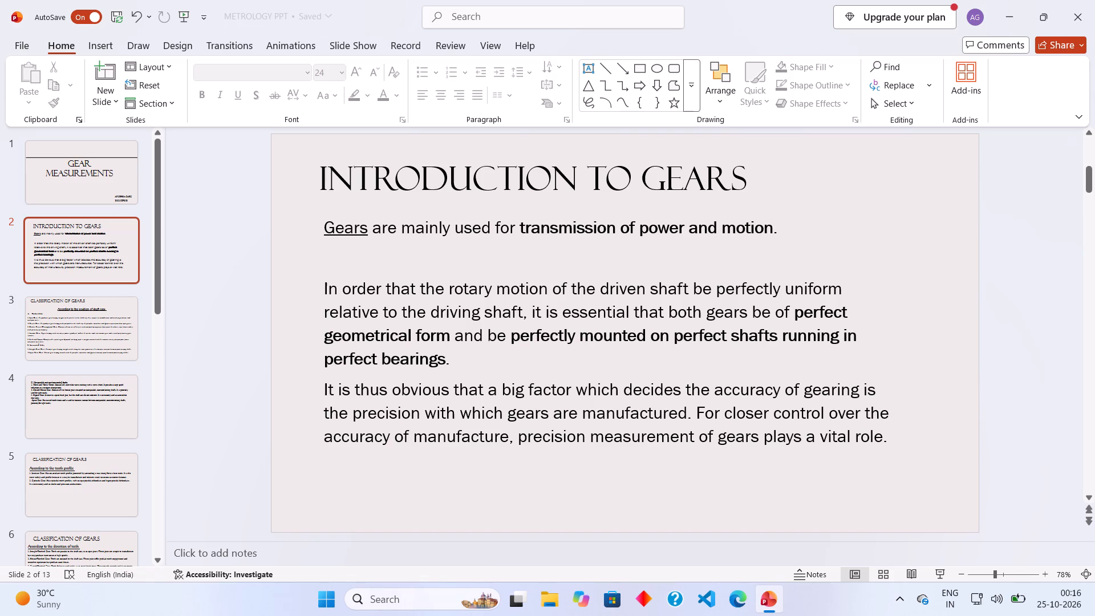
# Move the body text box up slightly, closer to the slide title.
pyautogui.click(715, 318)
pyautogui.click(715, 318)
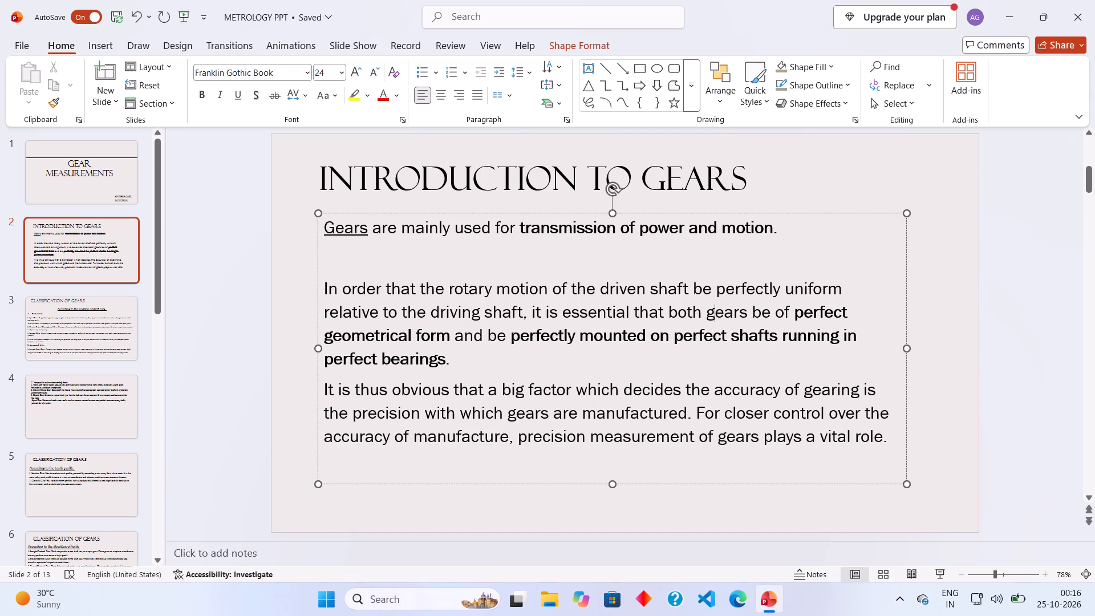
pyautogui.moveTo(736, 486); pyautogui.dragTo(736, 472)
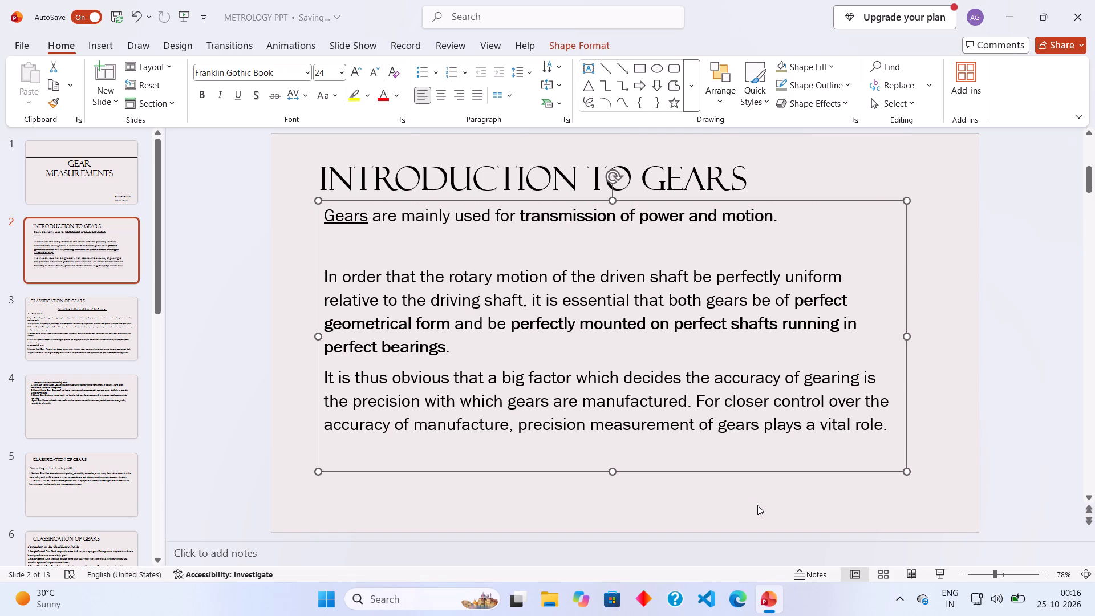
pyautogui.click(760, 510)
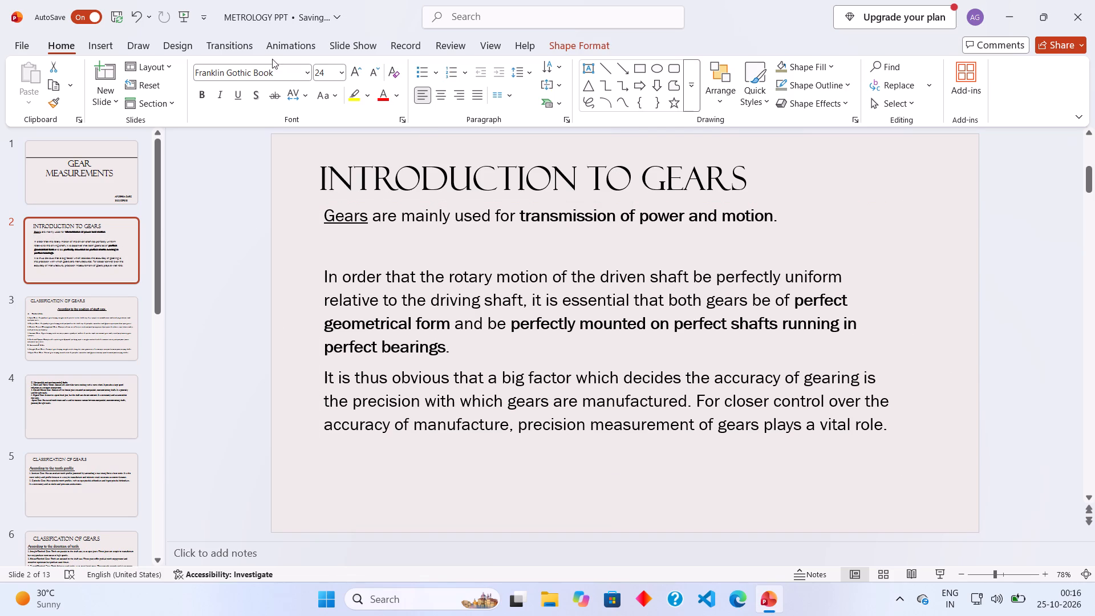
# Search the stock images for "gear" and close the library without inserting a picture.
pyautogui.click(88, 42)
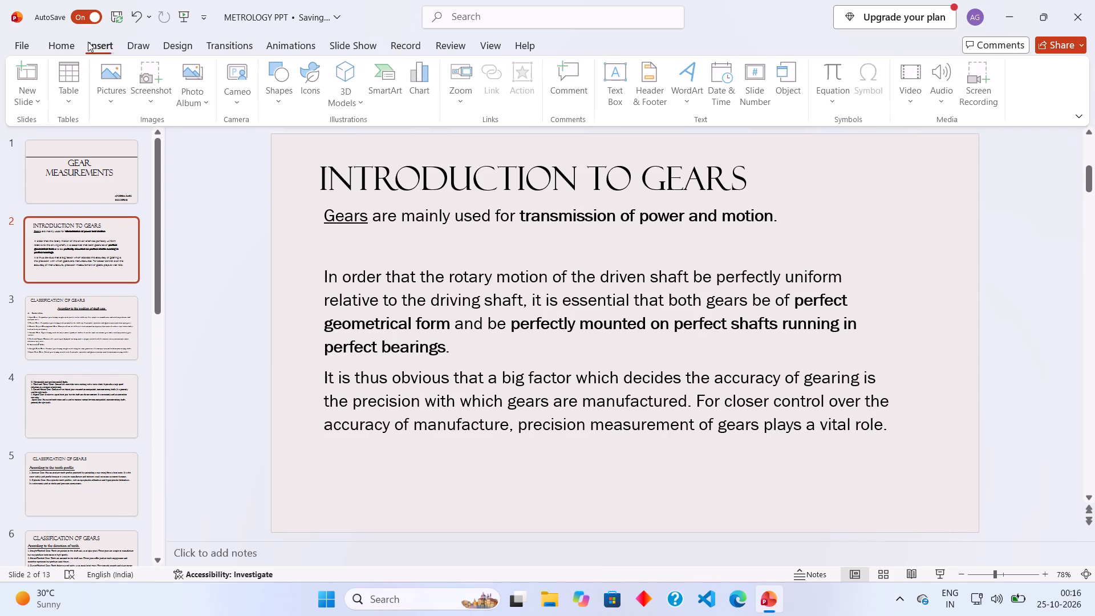
pyautogui.click(114, 76)
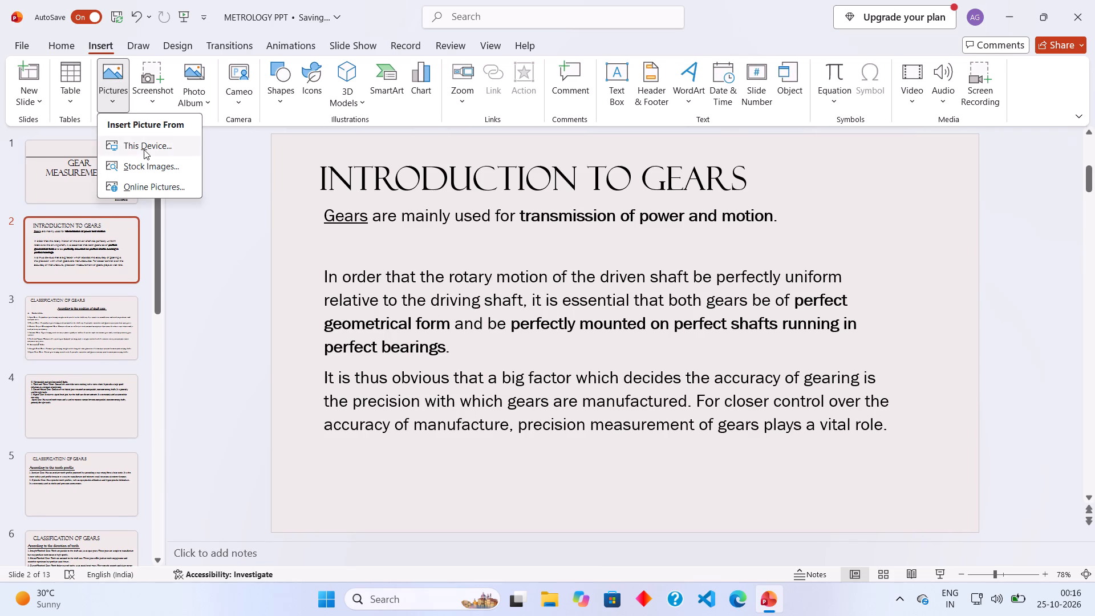
pyautogui.click(148, 166)
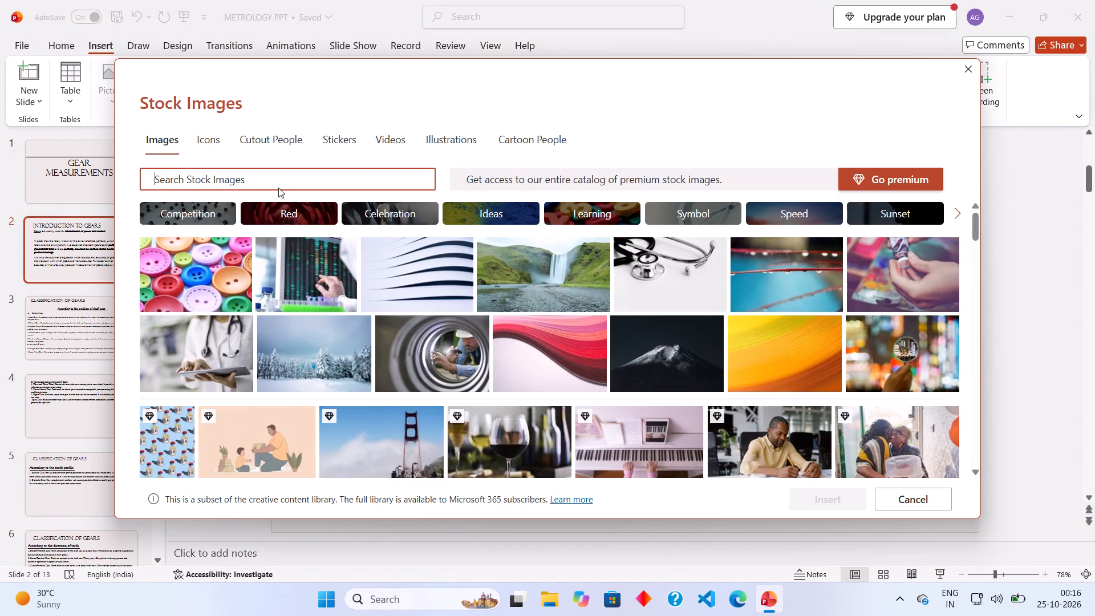
pyautogui.write('gear')
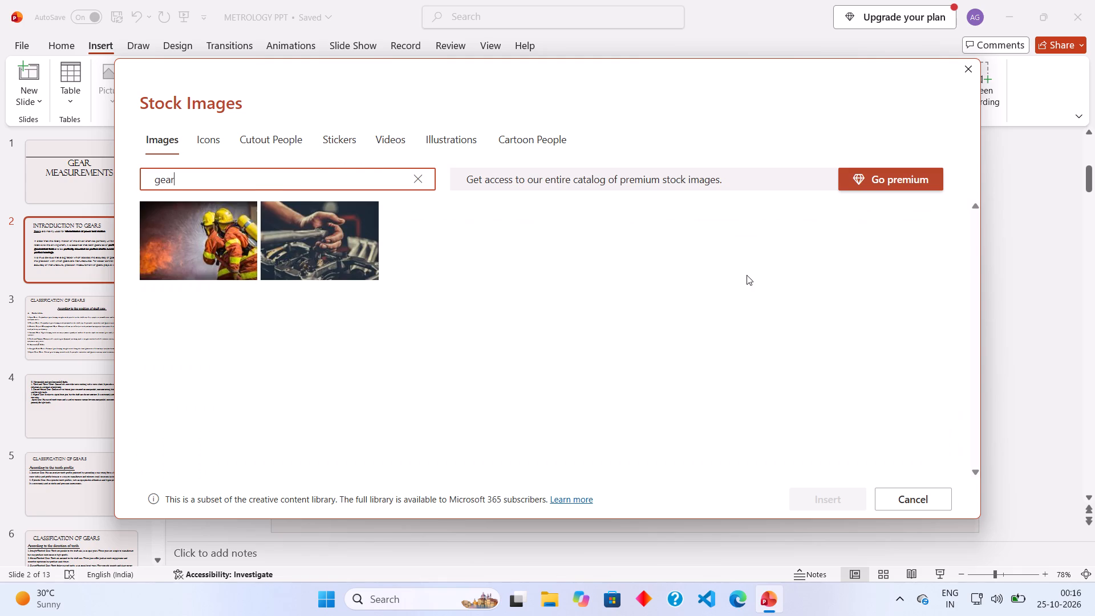
pyautogui.click(968, 72)
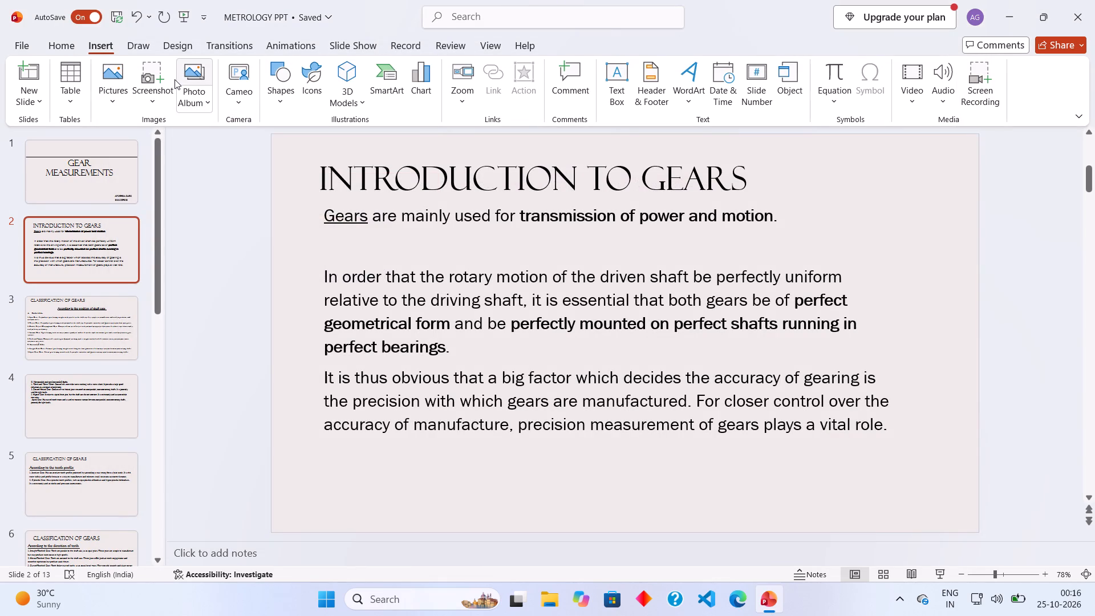
# Search online pictures for "gear" and insert the pink toothed gear with a long shaft on the Introduction to Gears slide.
pyautogui.click(115, 93)
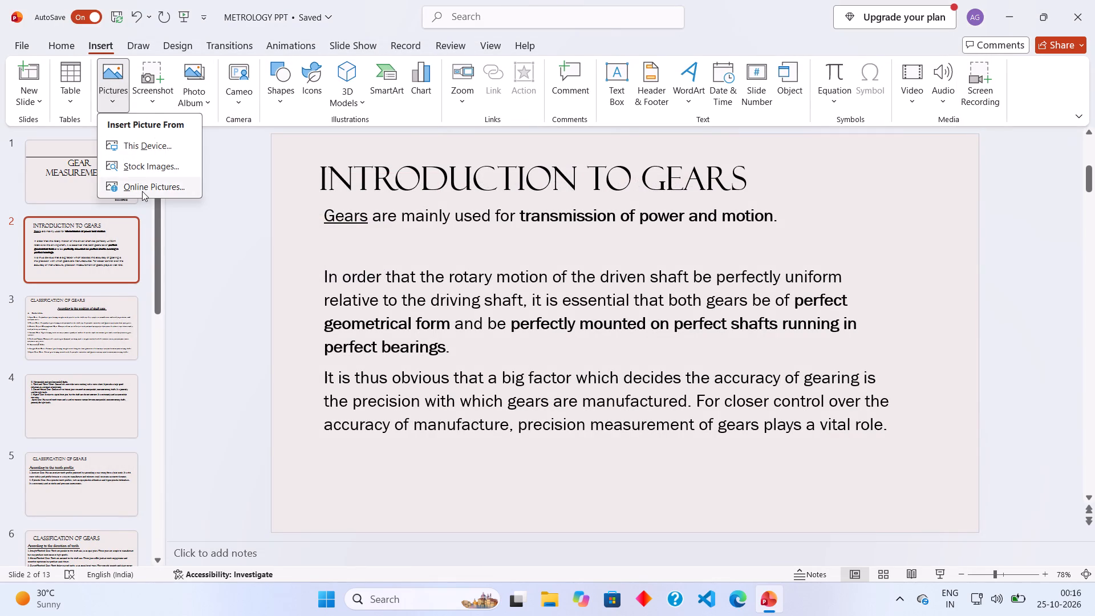
pyautogui.click(142, 191)
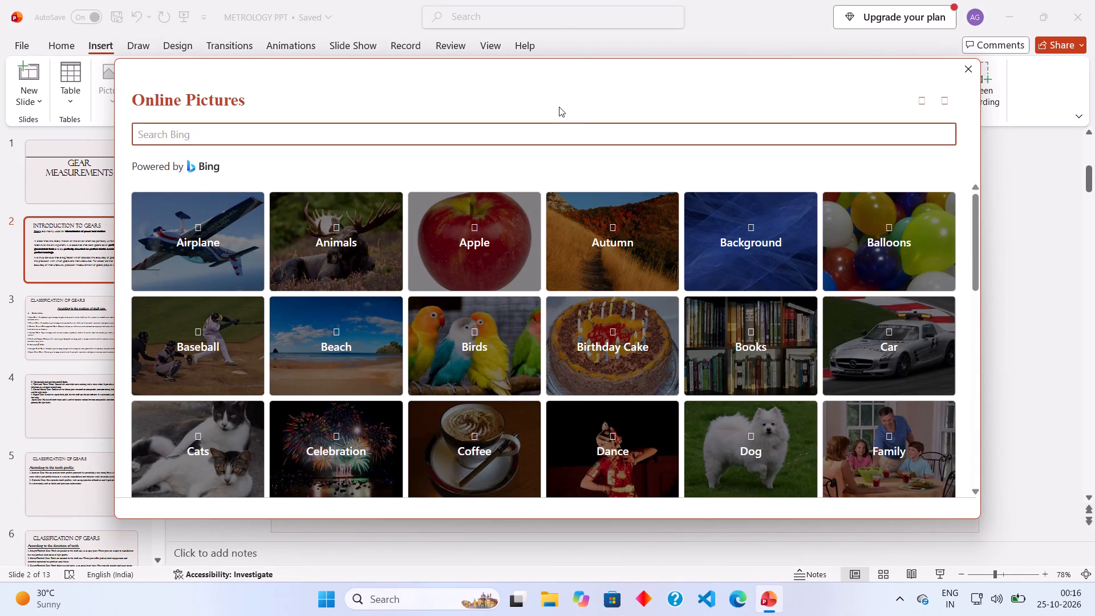
pyautogui.write('gear')
pyautogui.press('Return')
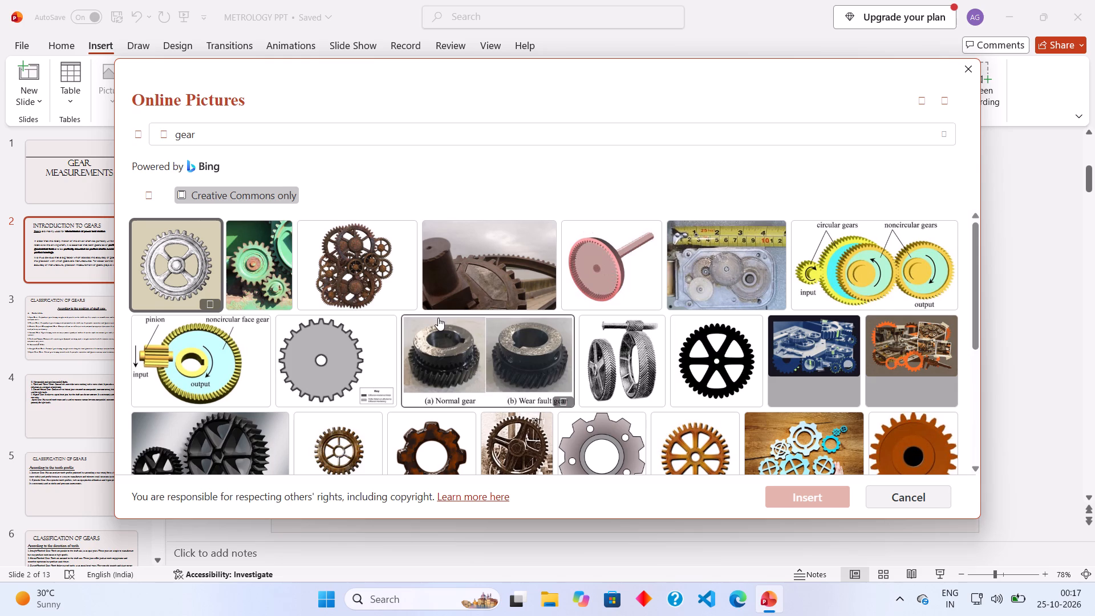
pyautogui.scroll(-1, 242, 359)
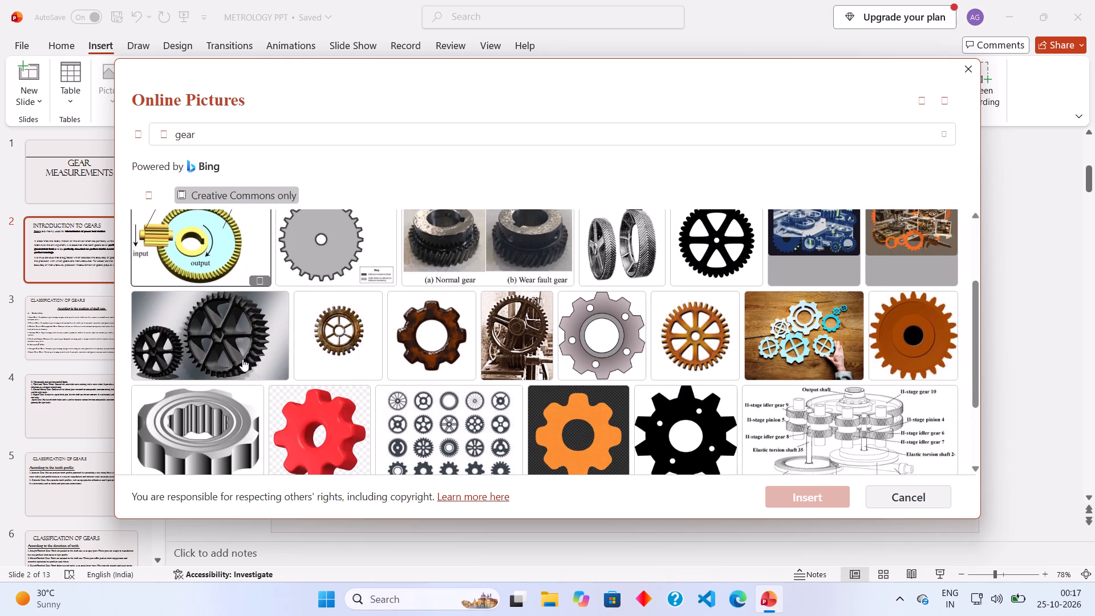
pyautogui.scroll(-2, 242, 359)
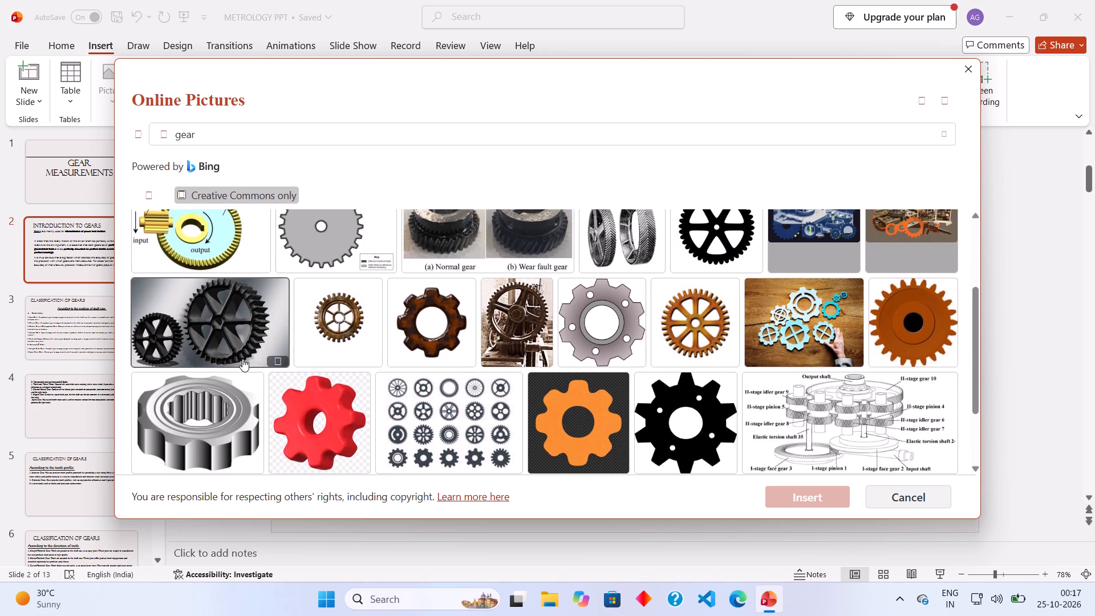
pyautogui.scroll(-2, 242, 359)
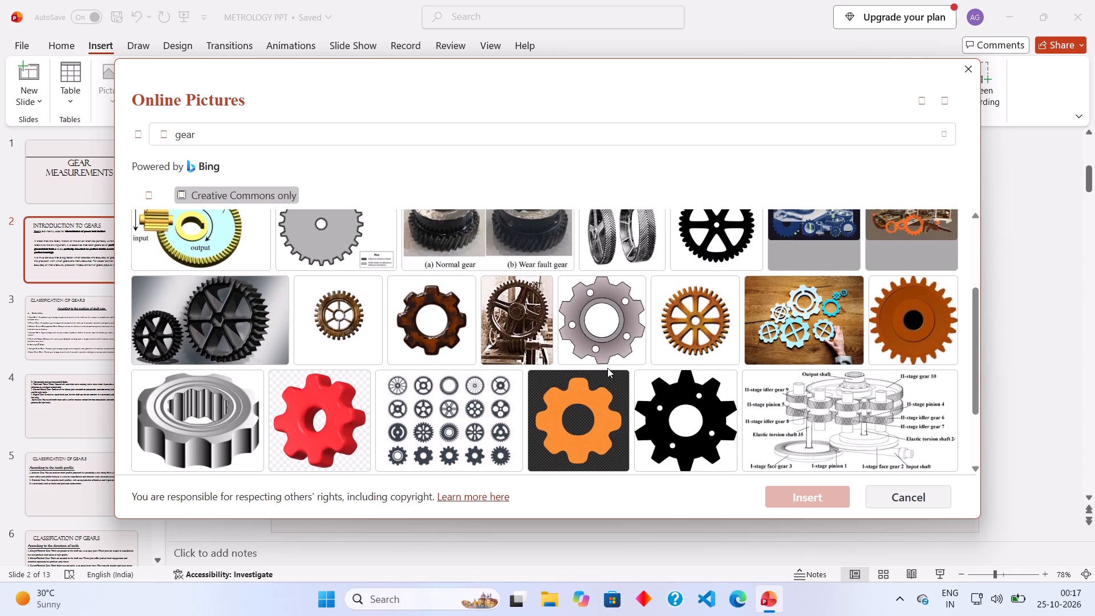
pyautogui.scroll(-1, 621, 384)
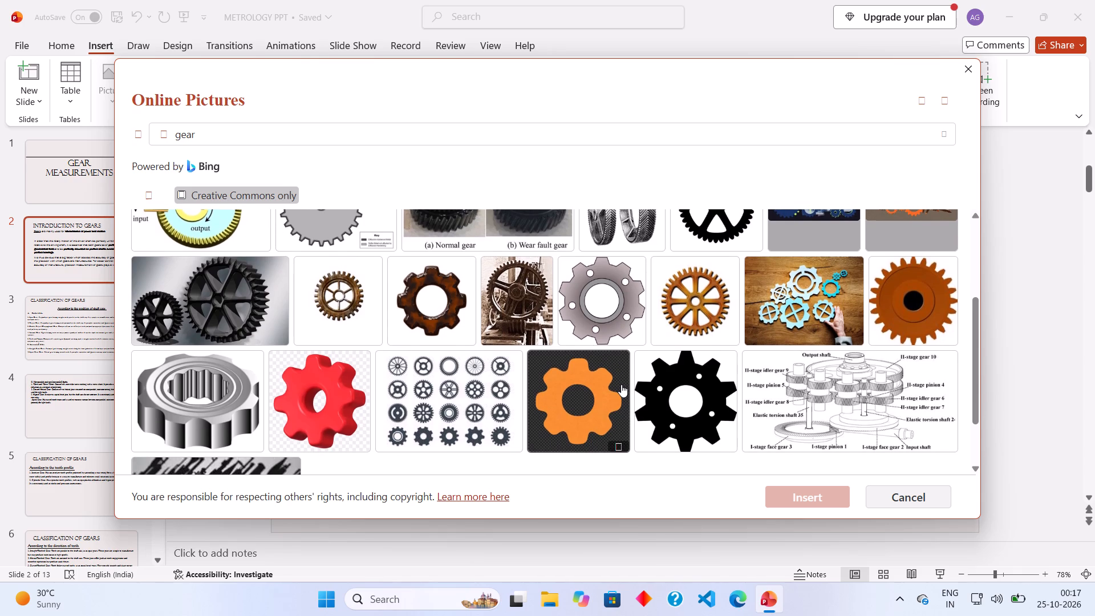
pyautogui.scroll(-1, 621, 384)
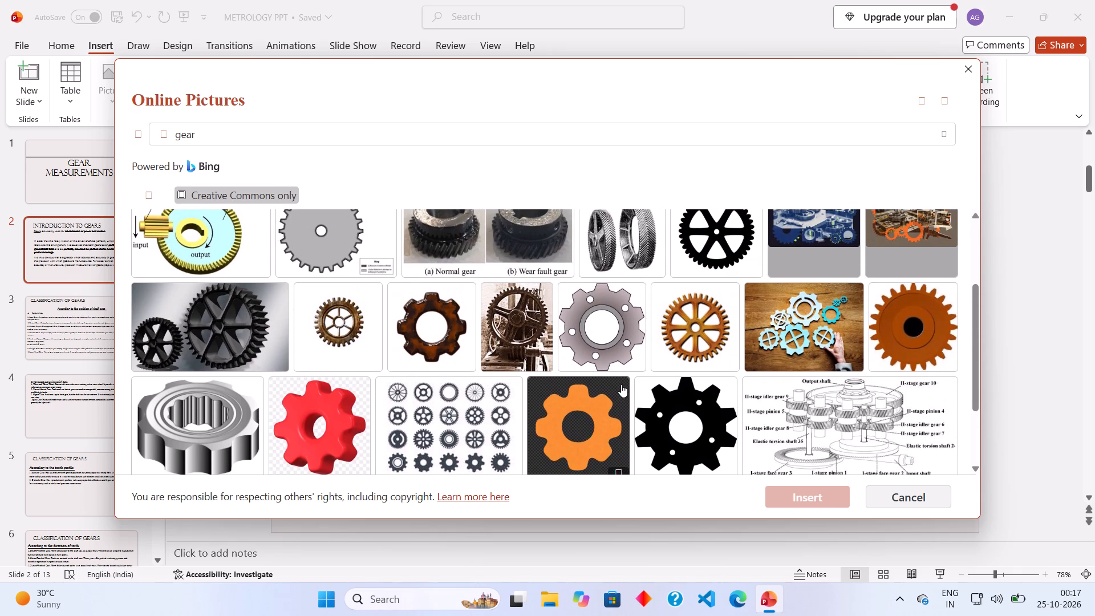
pyautogui.scroll(-1, 621, 384)
pyautogui.scroll(2, 621, 384)
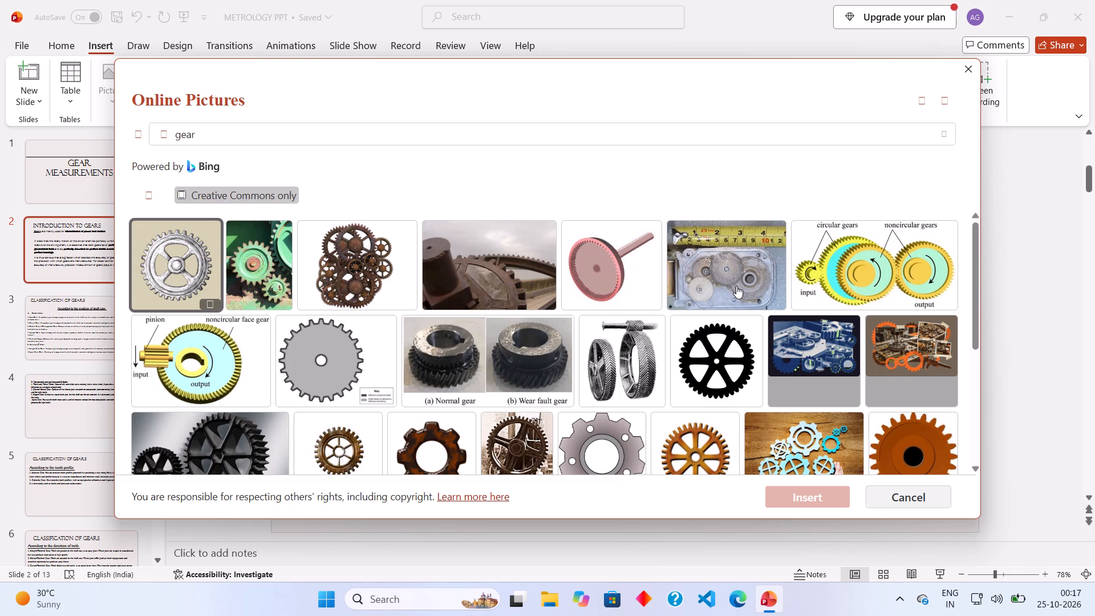
pyautogui.click(608, 250)
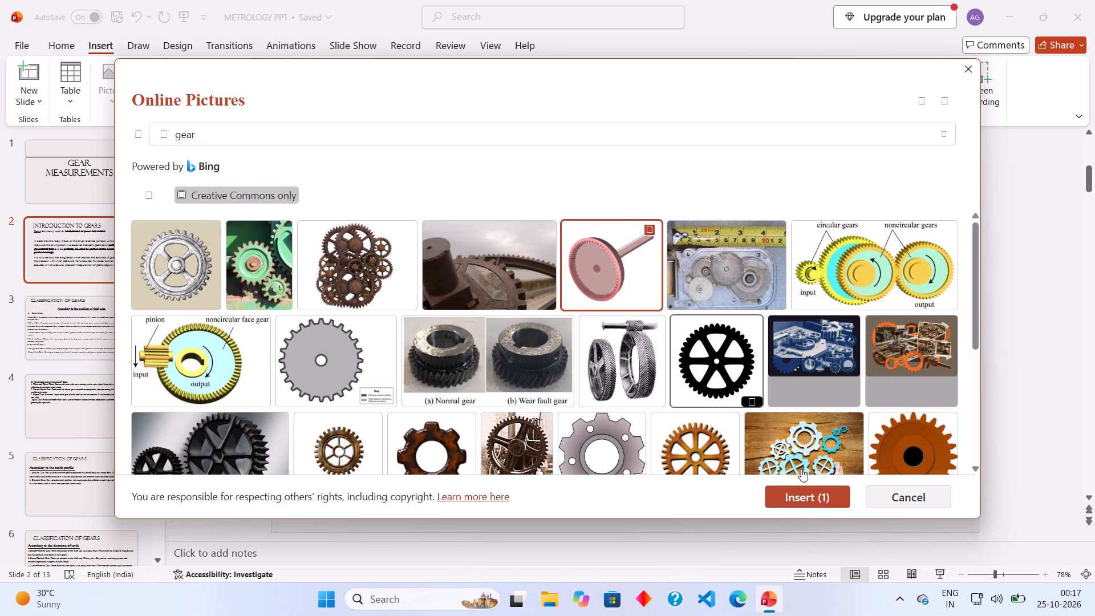
pyautogui.click(806, 497)
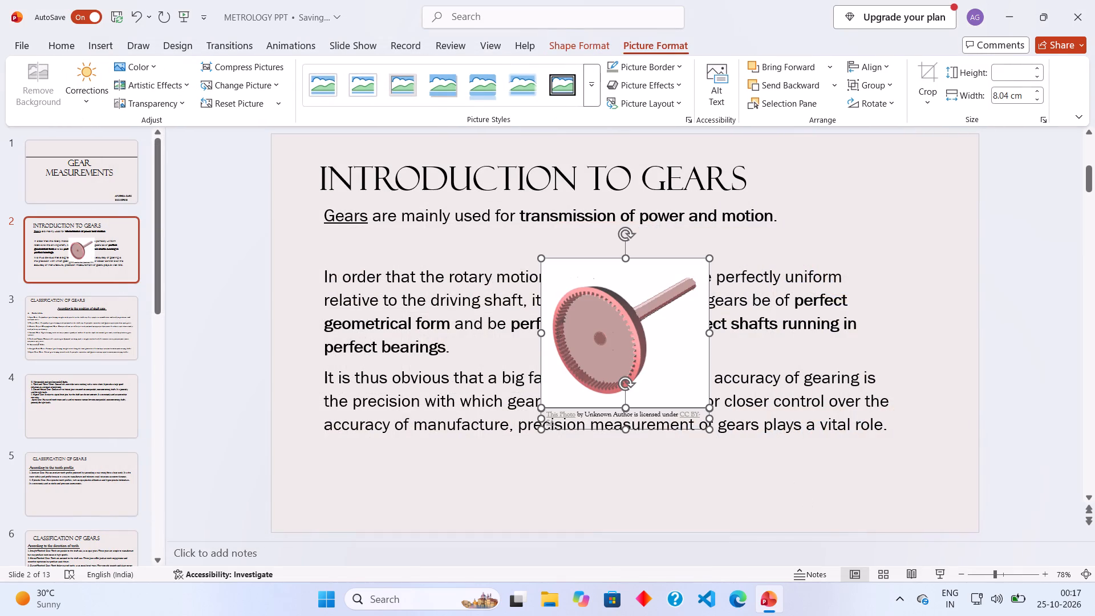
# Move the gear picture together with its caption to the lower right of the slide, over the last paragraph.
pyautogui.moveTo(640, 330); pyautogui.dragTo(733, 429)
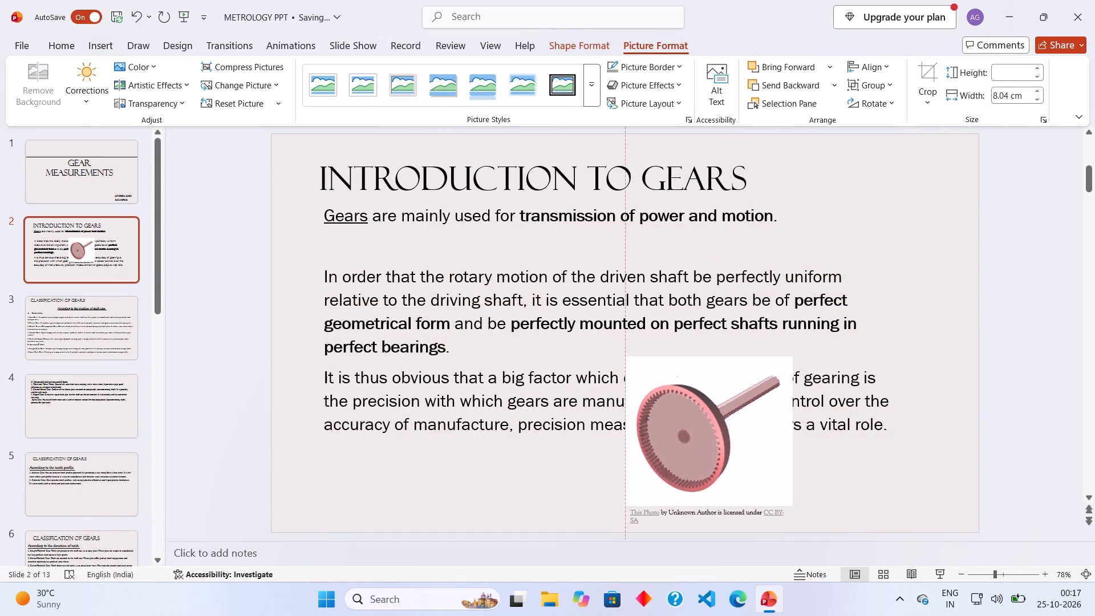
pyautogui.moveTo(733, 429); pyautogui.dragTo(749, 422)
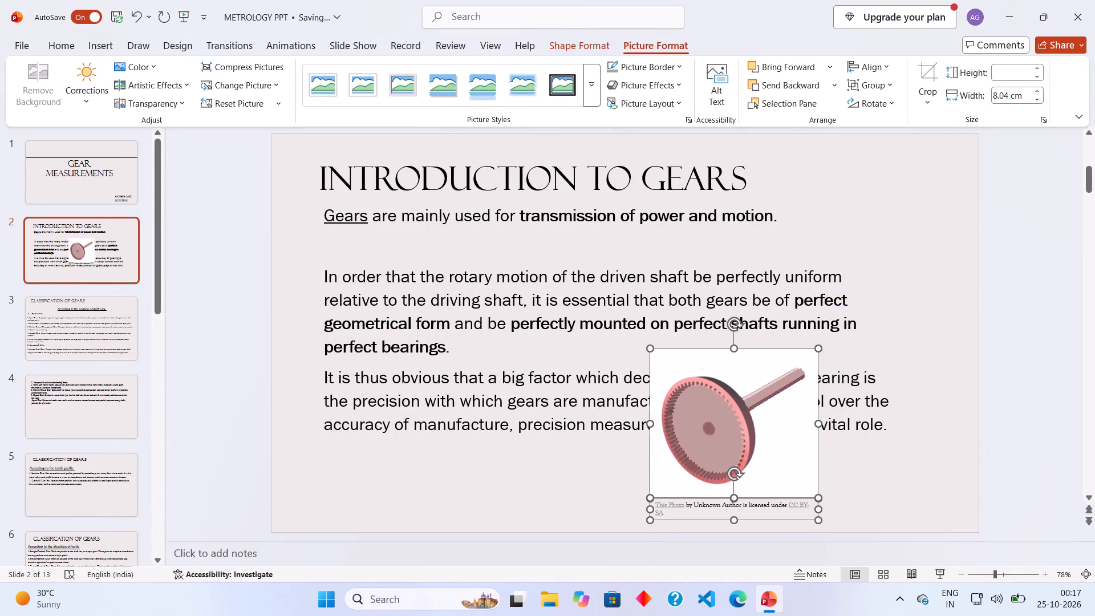
# Delete the attribution caption below the gear picture, keeping the picture itself.
pyautogui.press('BackSpace')
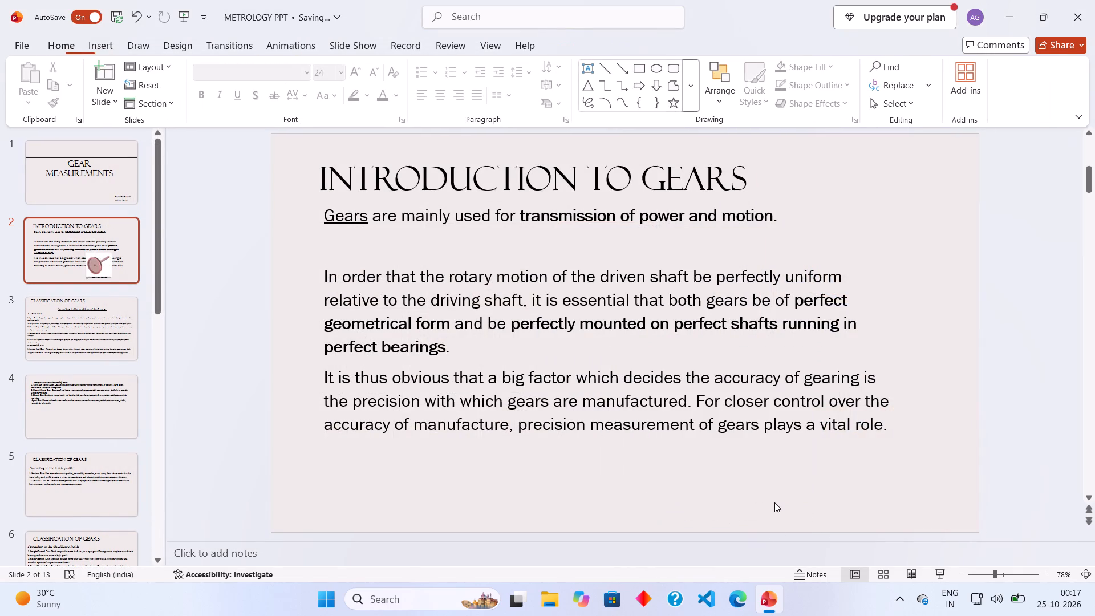
pyautogui.click(134, 18)
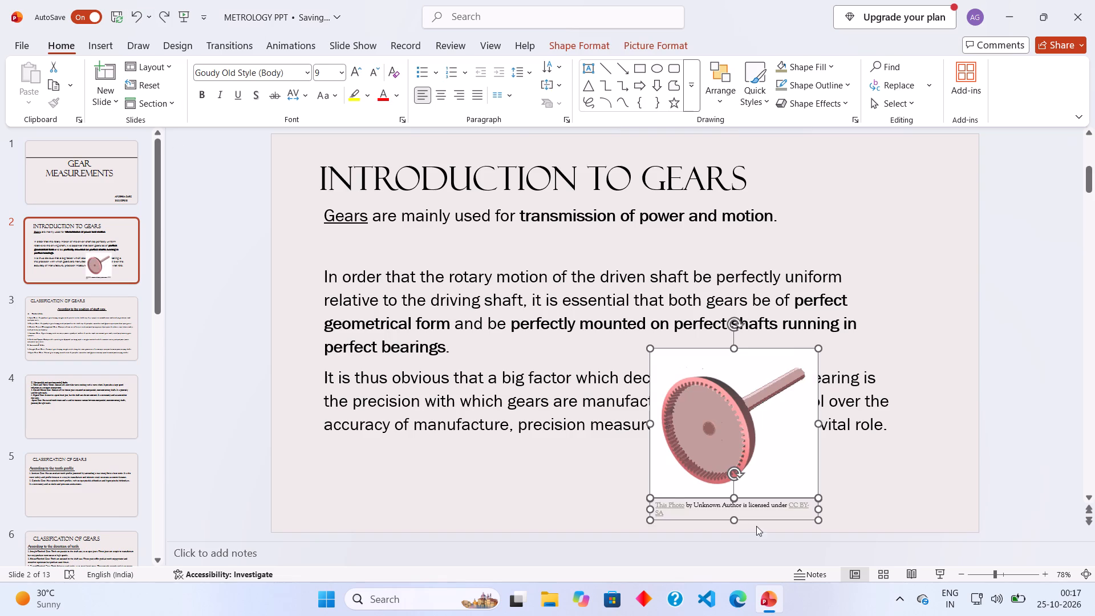
pyautogui.click(783, 505)
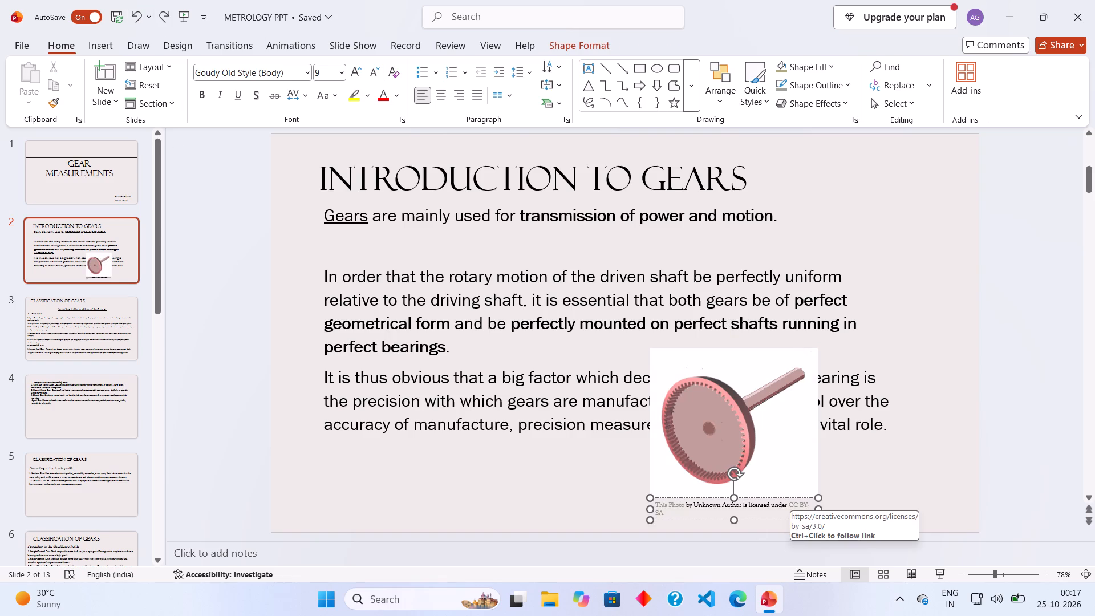
pyautogui.moveTo(808, 504); pyautogui.dragTo(658, 504)
pyautogui.press('BackSpace')
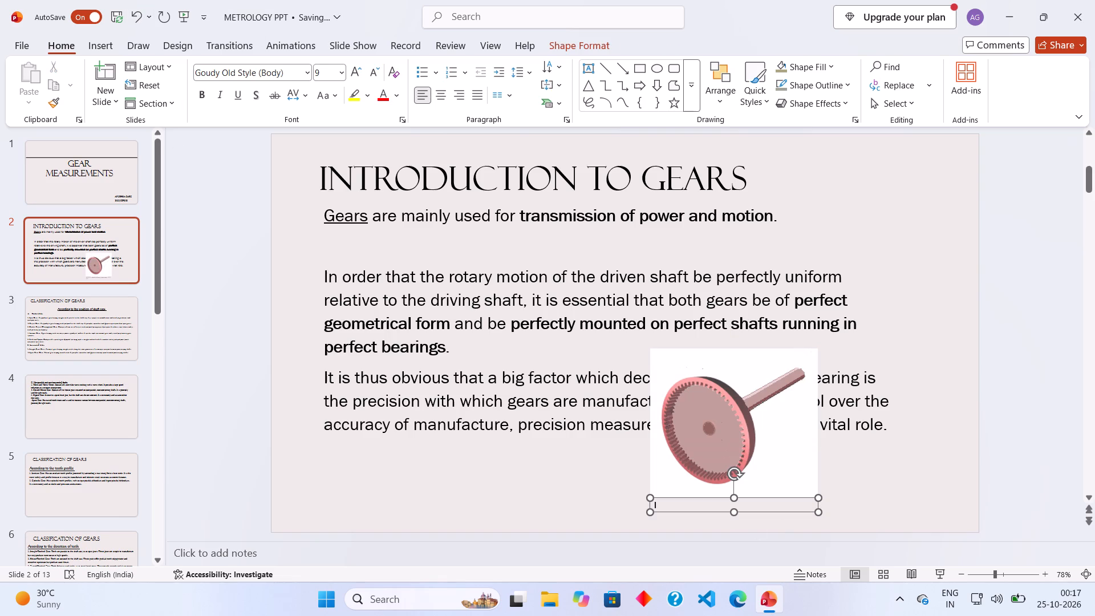
pyautogui.press('BackSpace')
pyautogui.click(860, 484)
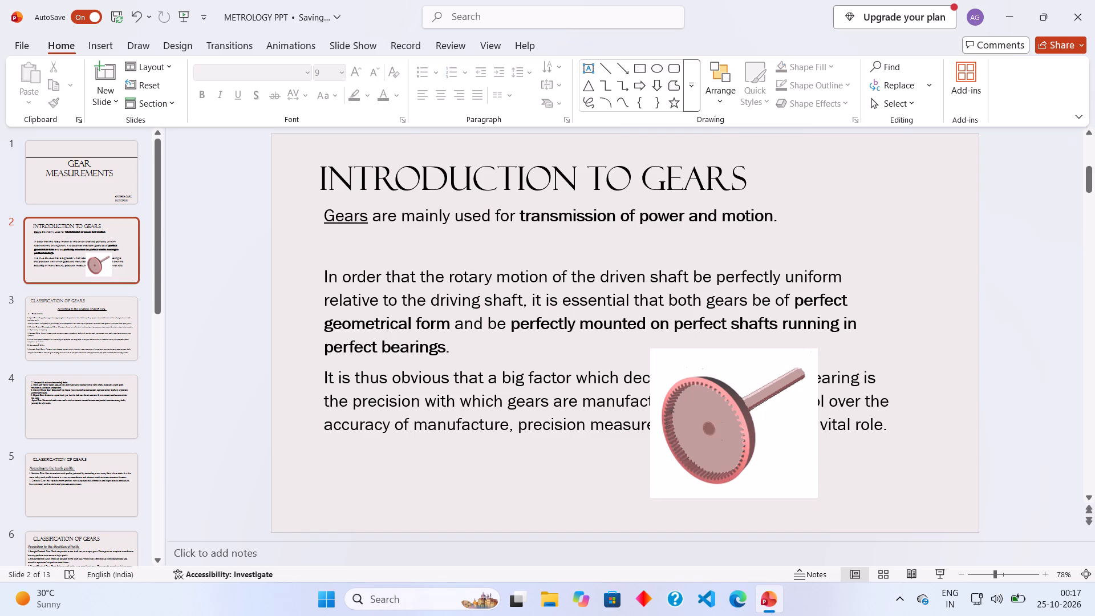
# Shrink the gear picture and place it in the slide's upper-right corner, beside the title.
pyautogui.click(780, 455)
pyautogui.moveTo(818, 349); pyautogui.dragTo(802, 371)
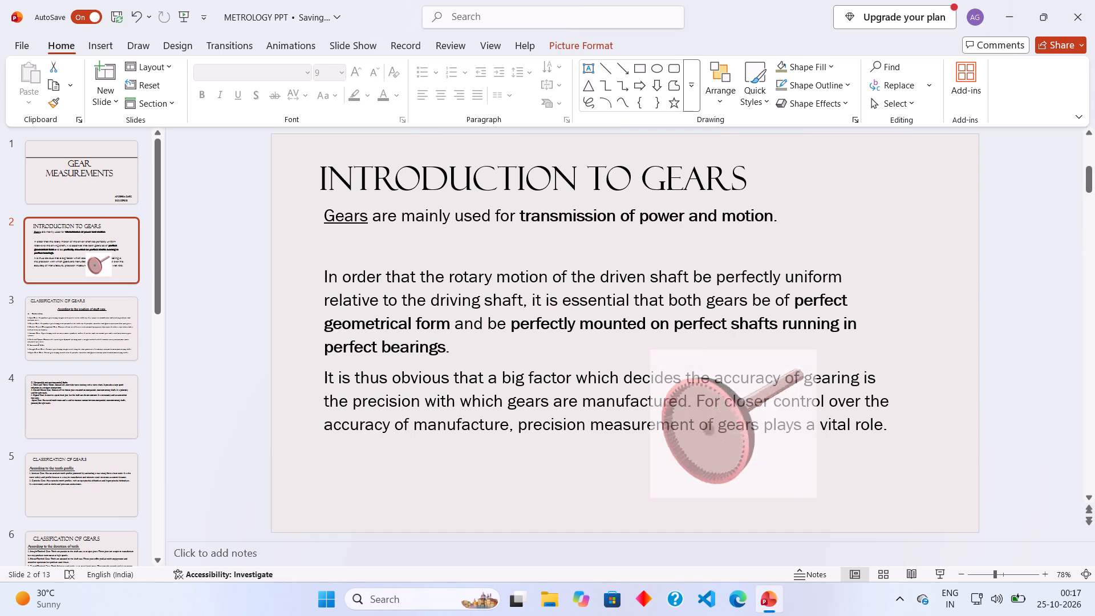
pyautogui.moveTo(802, 371); pyautogui.dragTo(768, 422)
pyautogui.moveTo(722, 425); pyautogui.dragTo(879, 426)
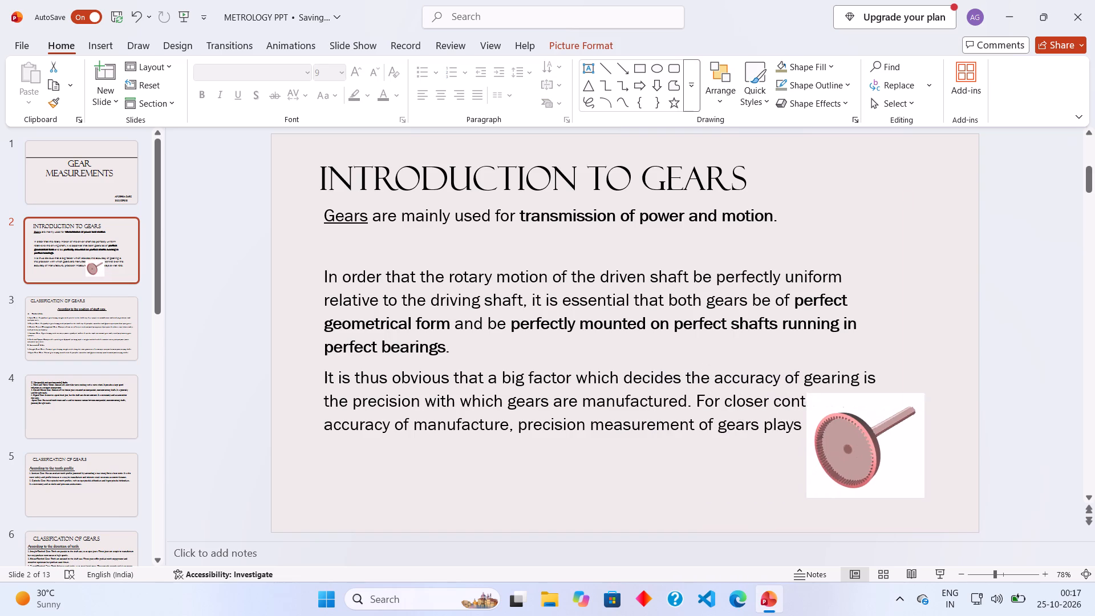
pyautogui.moveTo(879, 426); pyautogui.dragTo(887, 167)
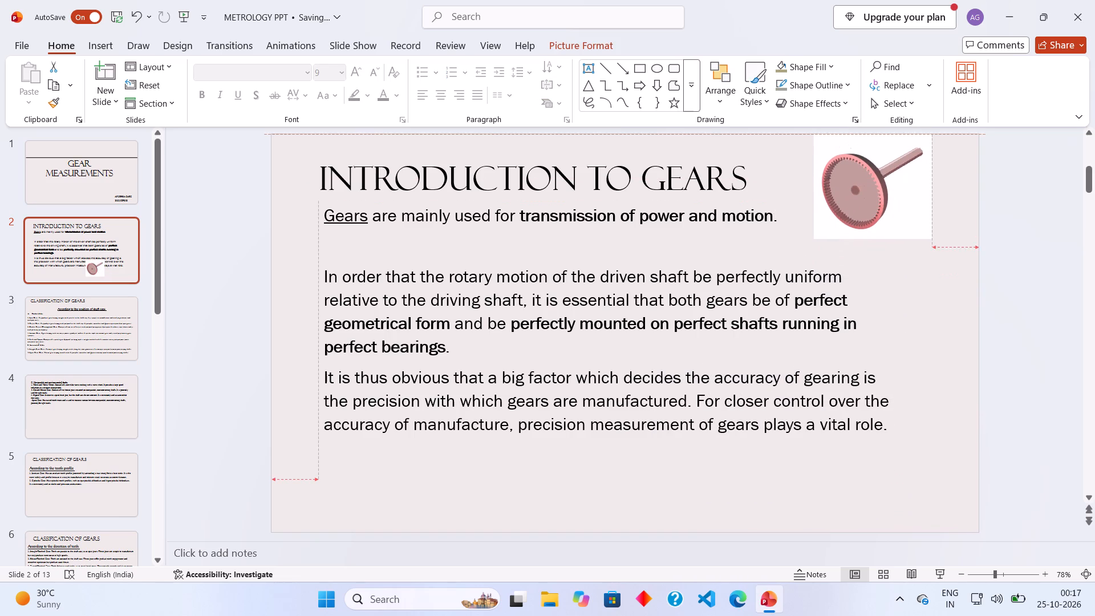
pyautogui.moveTo(887, 167); pyautogui.dragTo(885, 178)
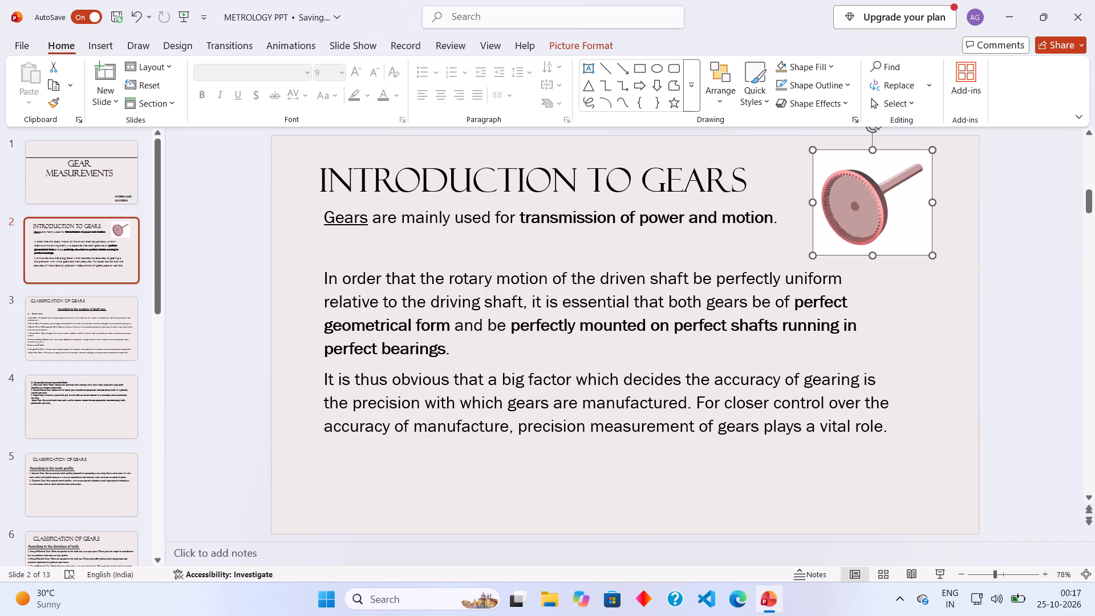
# Move the body text box down and slightly left on the slide, leaving a gap below the title.
pyautogui.click(776, 302)
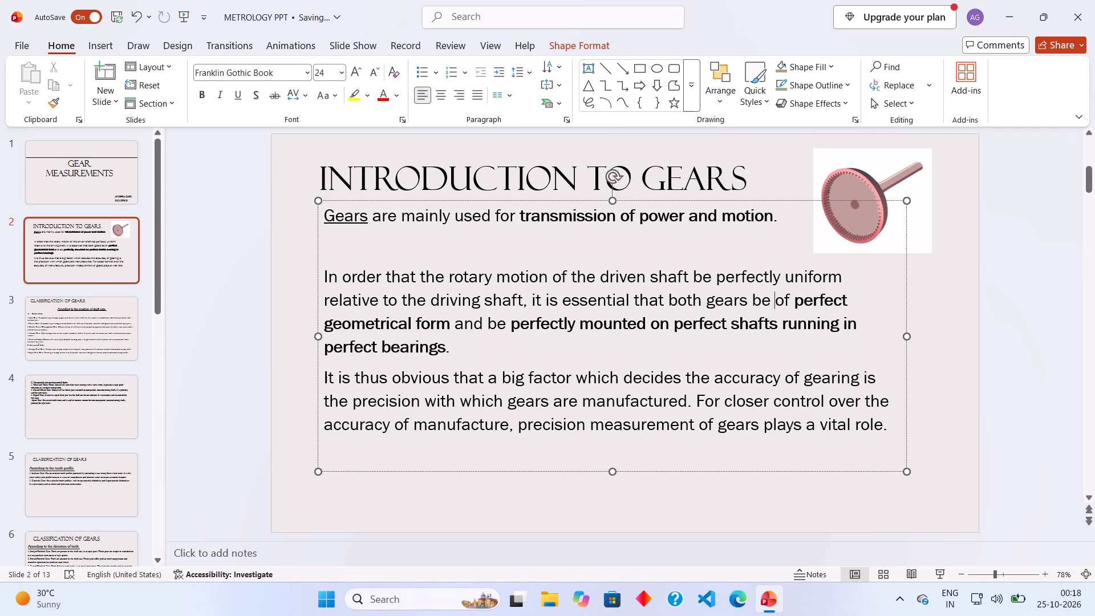
pyautogui.moveTo(705, 472); pyautogui.dragTo(677, 496)
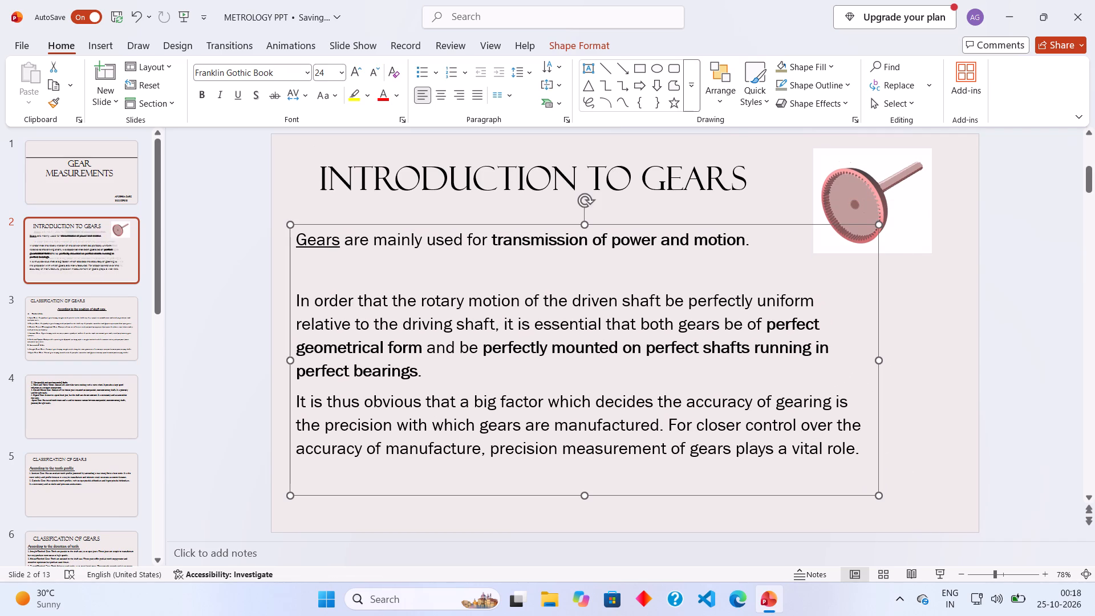
# Move the gear picture down beside the first paragraph and enlarge it to about 5.8 cm high by 6.5 cm wide.
pyautogui.click(881, 197)
pyautogui.moveTo(881, 197); pyautogui.dragTo(896, 248)
pyautogui.moveTo(828, 202); pyautogui.dragTo(812, 196)
pyautogui.moveTo(861, 245); pyautogui.dragTo(869, 238)
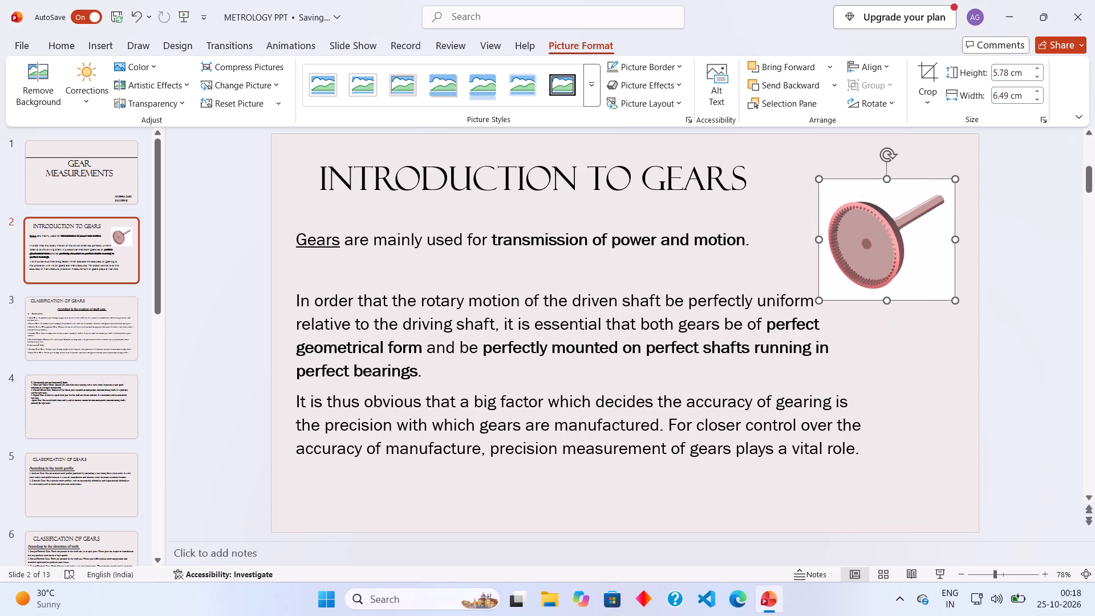
pyautogui.click(1053, 316)
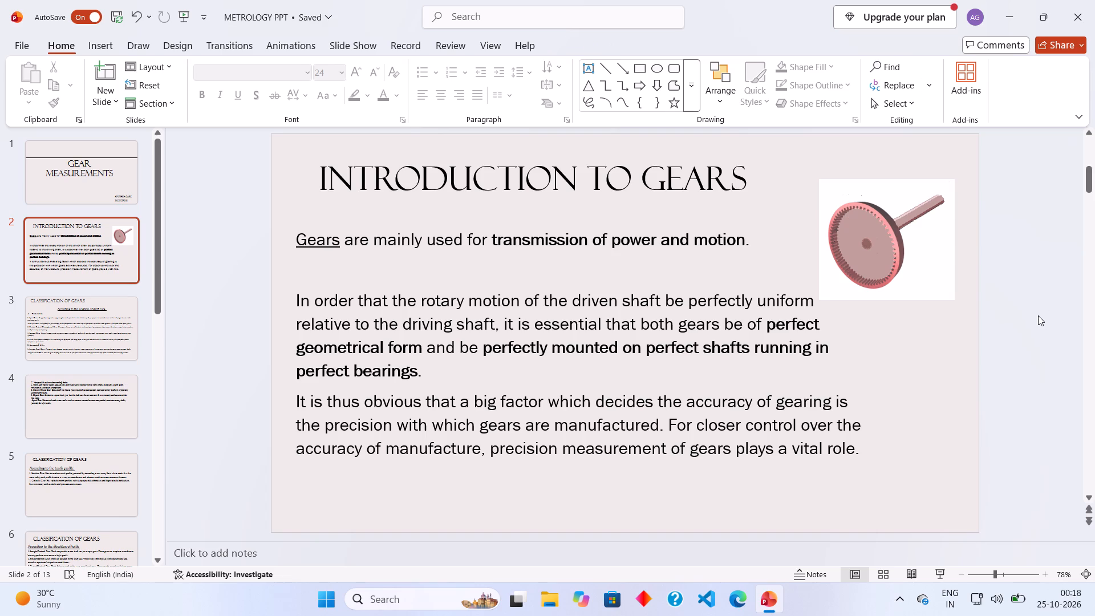
# Bold the words "gears be of" before "perfect geometrical form" in the second paragraph.
pyautogui.moveTo(678, 327); pyautogui.dragTo(765, 317)
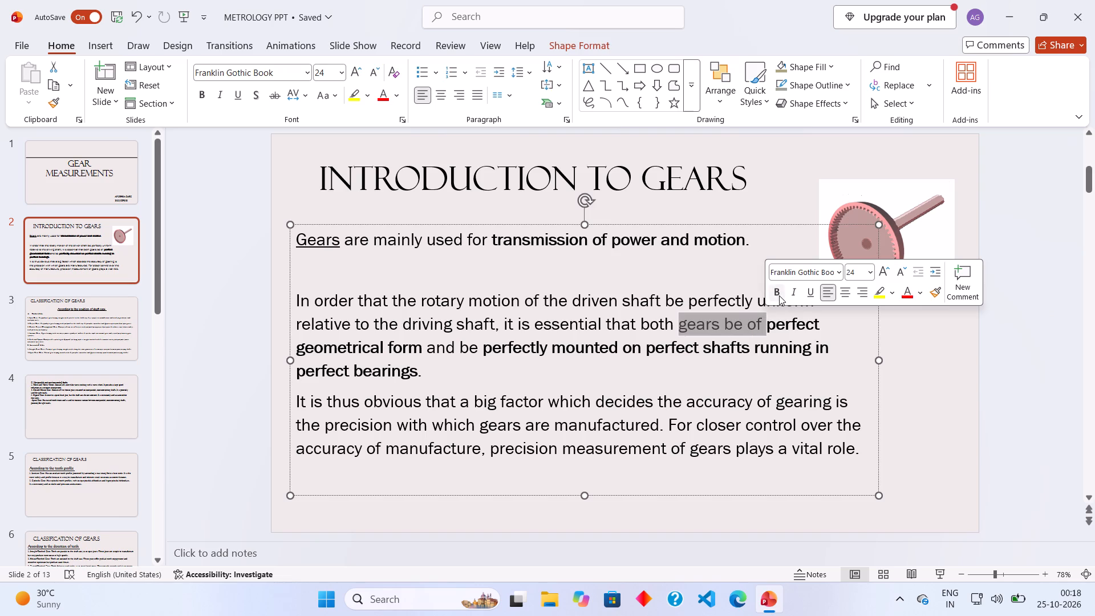
pyautogui.click(779, 295)
pyautogui.click(765, 354)
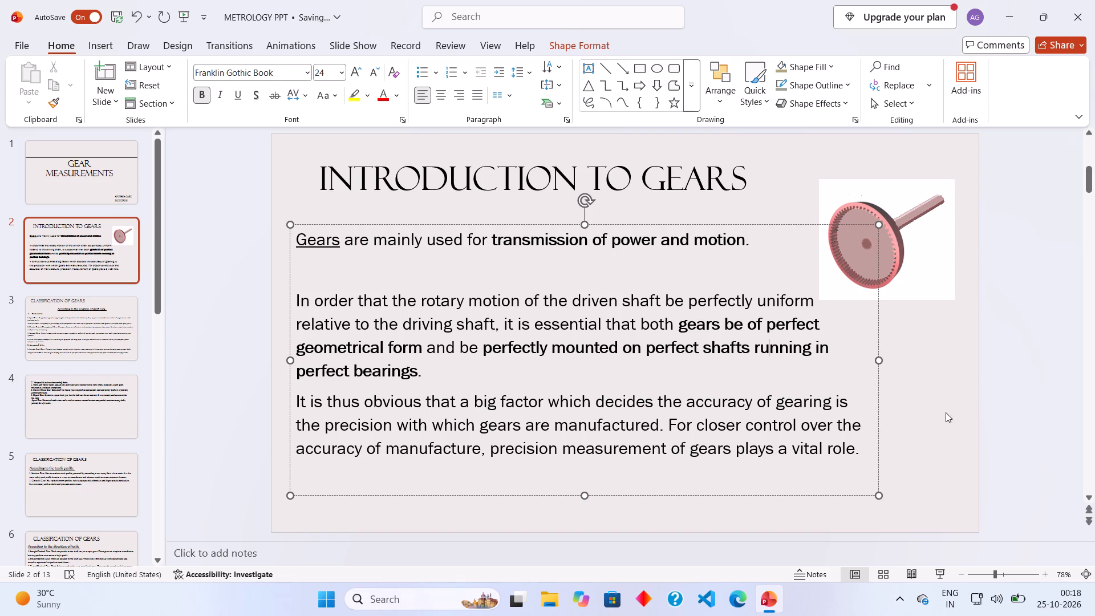
pyautogui.click(966, 423)
# Review the gear classification text by shaft position on slides 3 and 4, returning to slide 3.
pyautogui.press('Down')
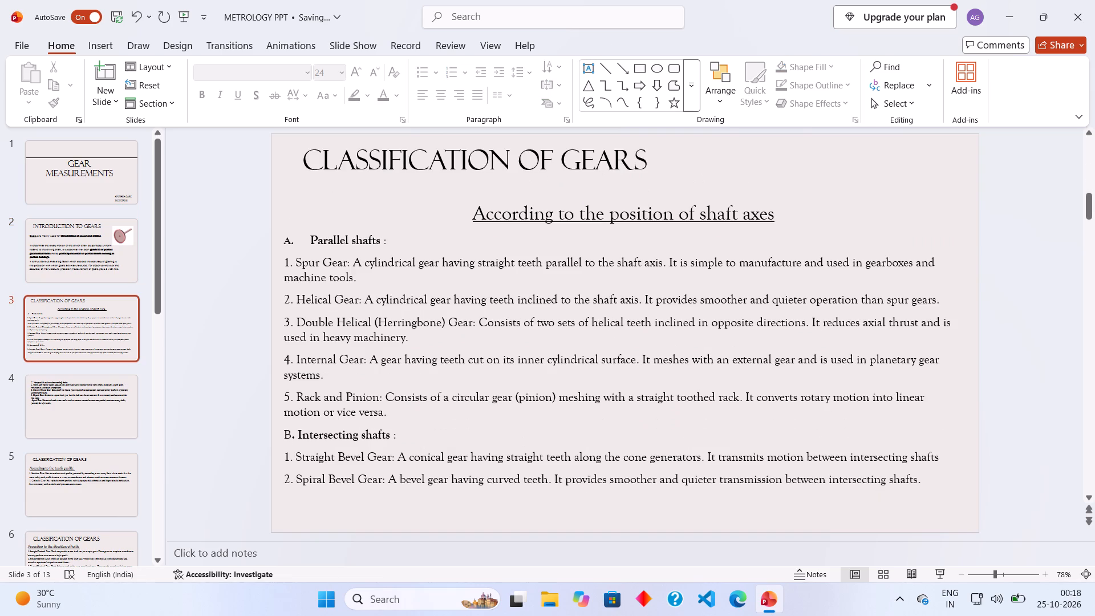
pyautogui.click(576, 282)
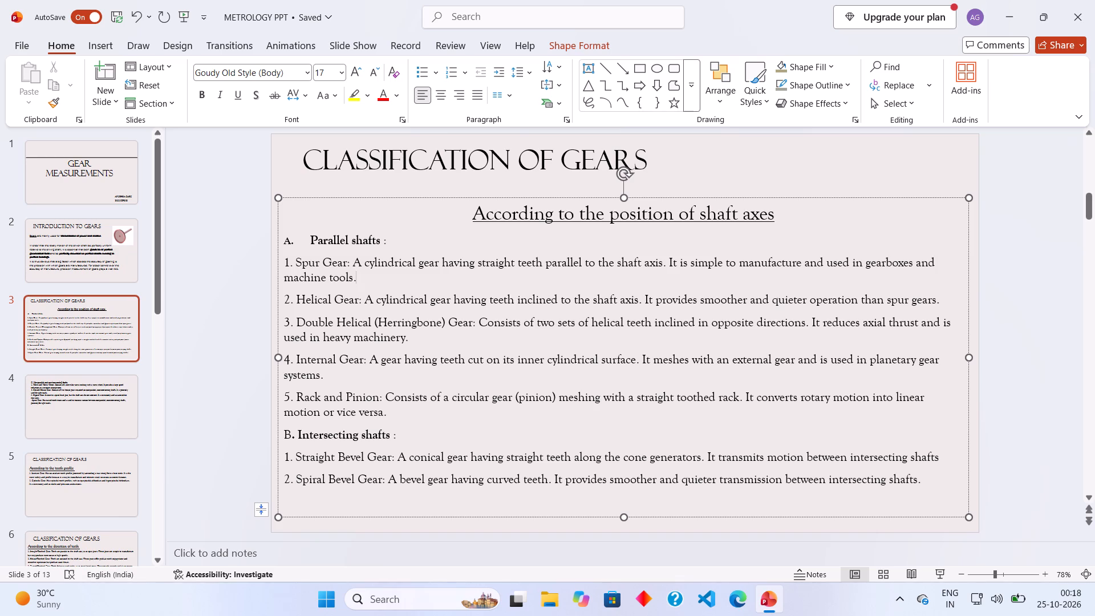
pyautogui.press('Down')
pyautogui.click(228, 432)
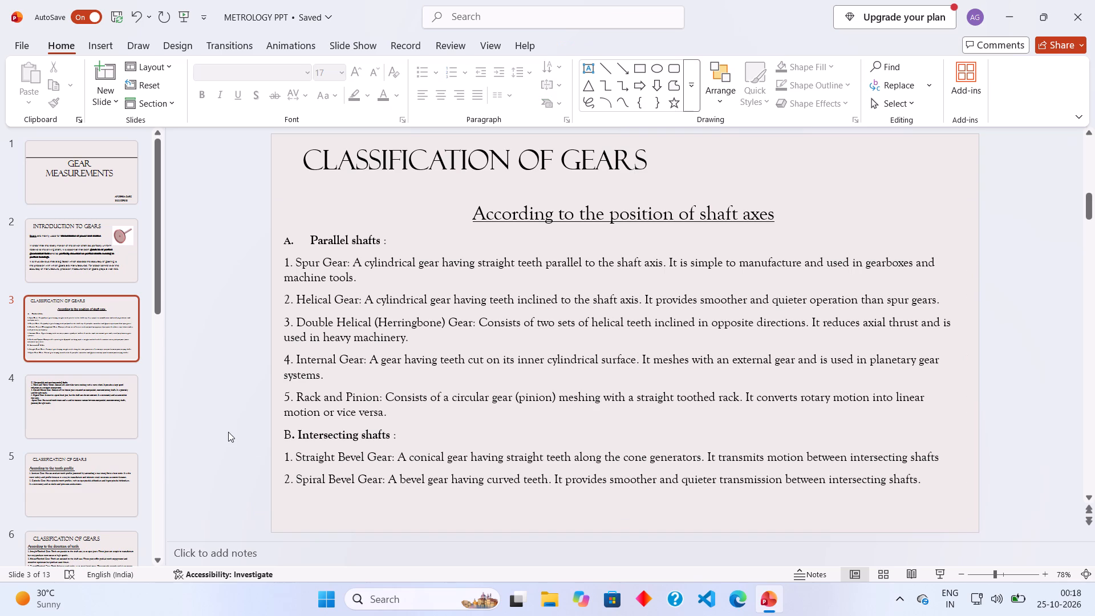
pyautogui.press('Down')
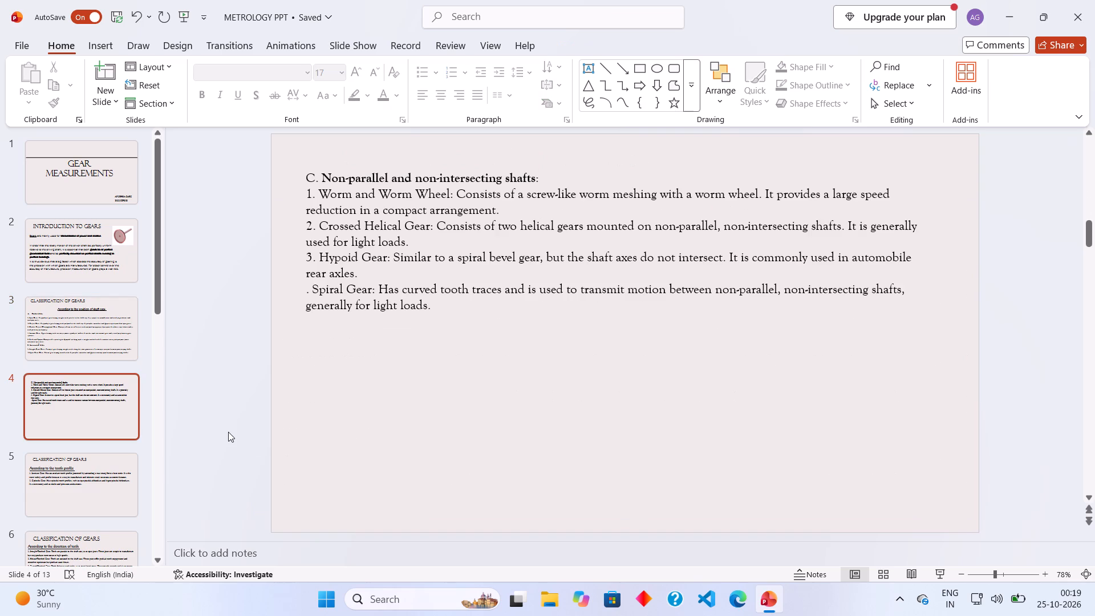
pyautogui.press('Up')
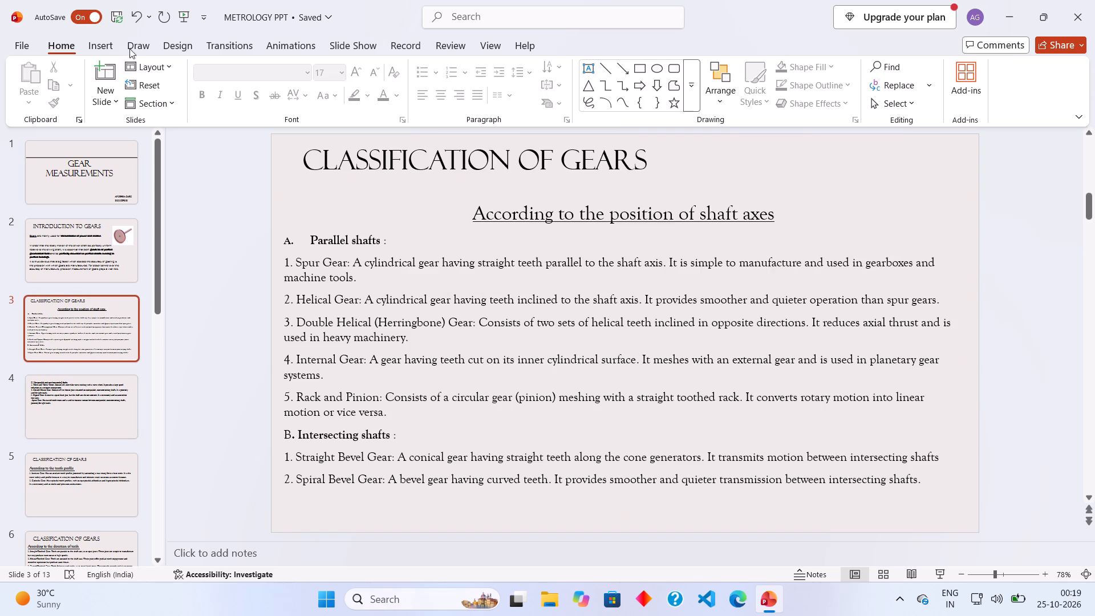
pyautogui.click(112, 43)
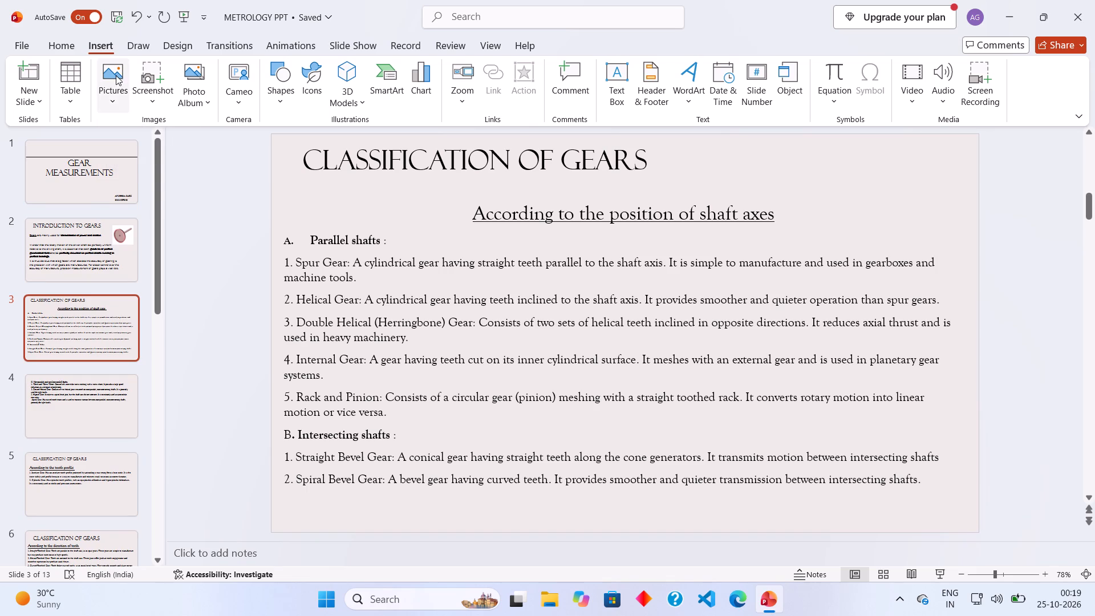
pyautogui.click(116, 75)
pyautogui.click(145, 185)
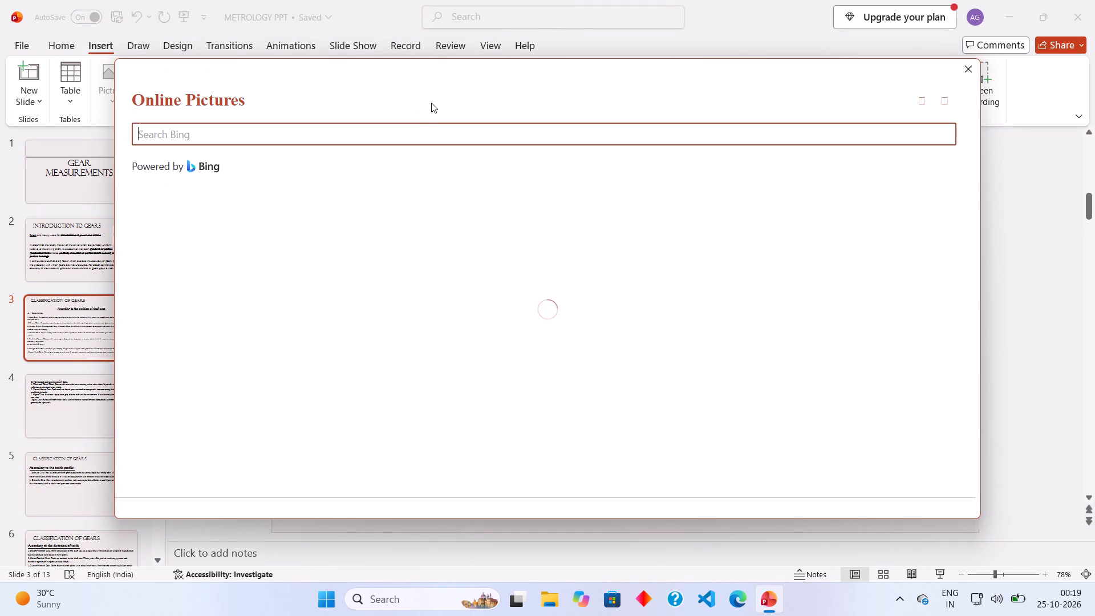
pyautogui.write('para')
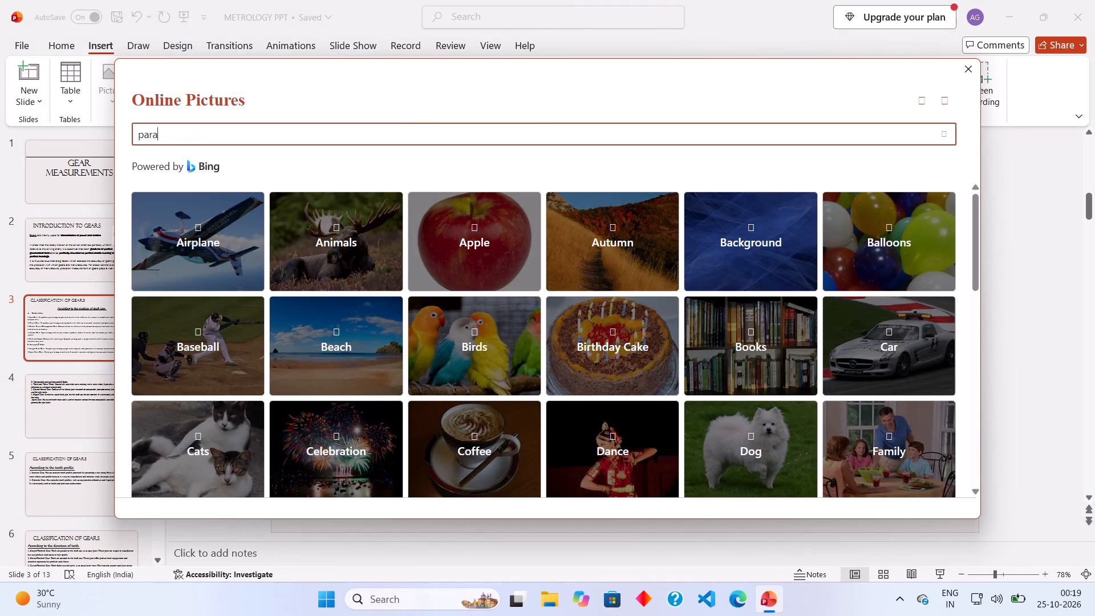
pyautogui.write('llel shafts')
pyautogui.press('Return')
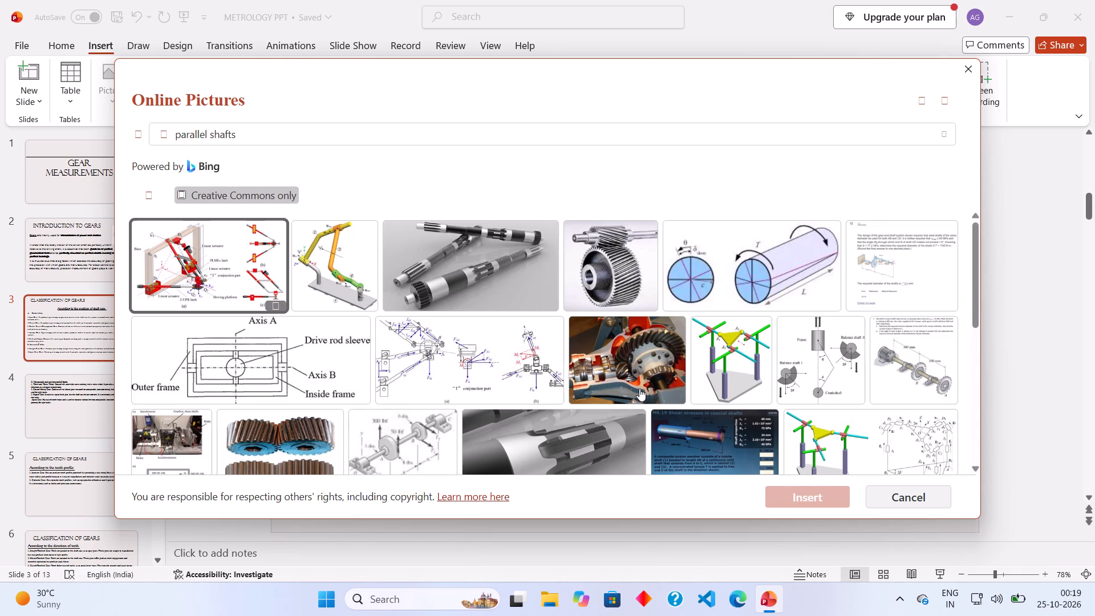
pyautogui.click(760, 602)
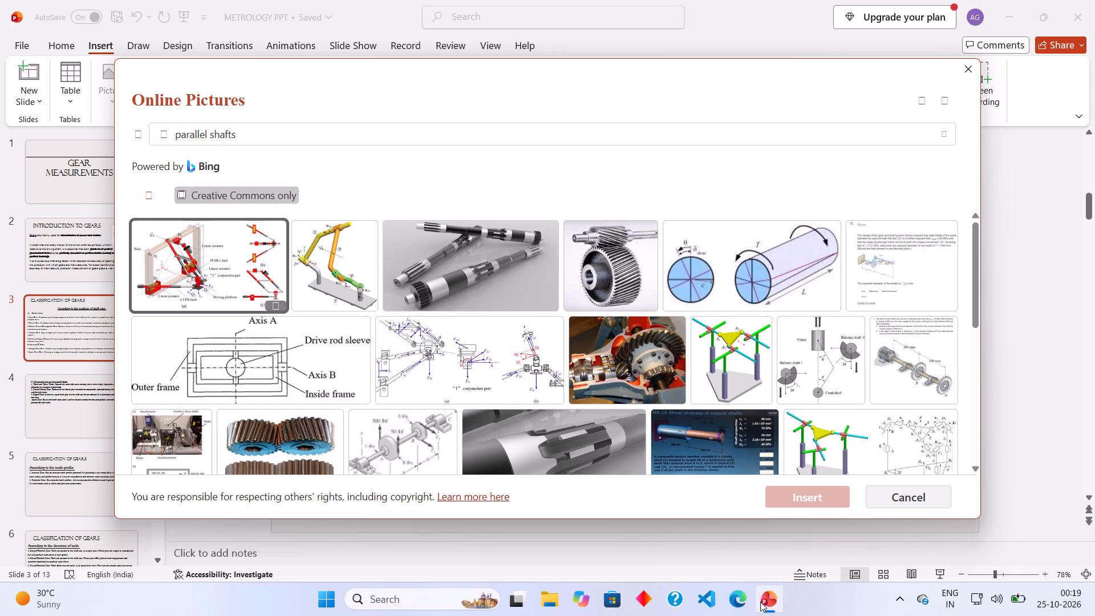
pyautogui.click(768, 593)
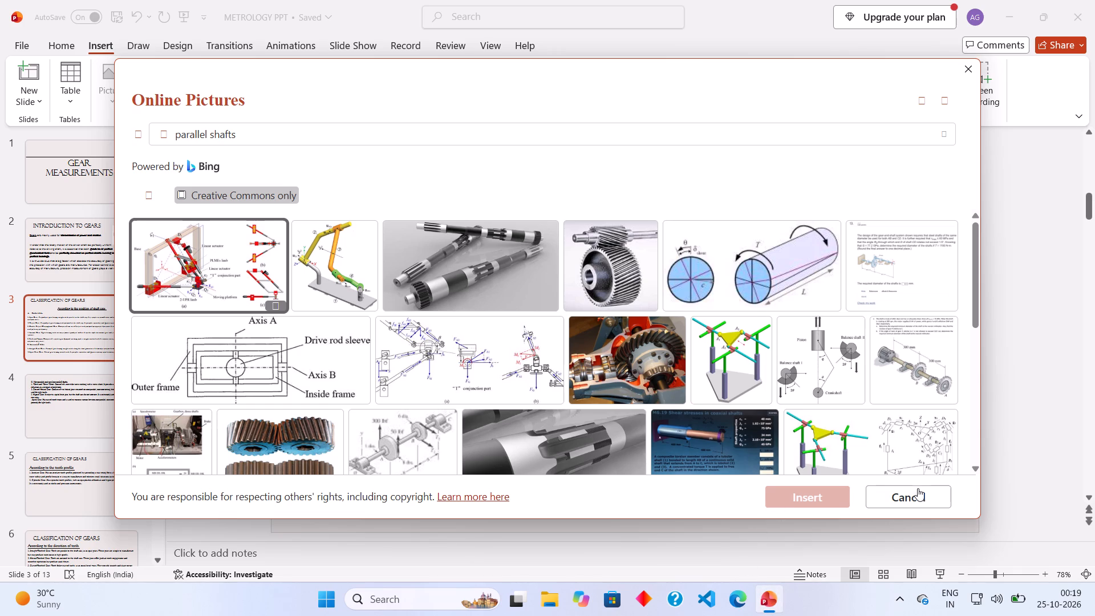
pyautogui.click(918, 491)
# Switch to Google Chrome and search Google Images for "parallel shaft gear".
pyautogui.click(1012, 25)
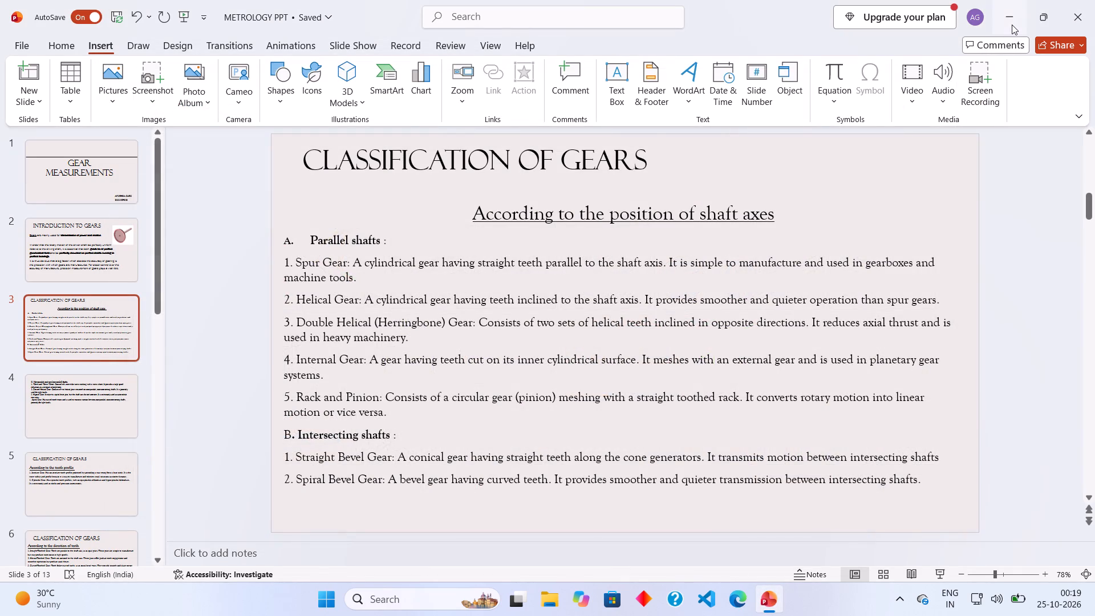
pyautogui.doubleClick(87, 16)
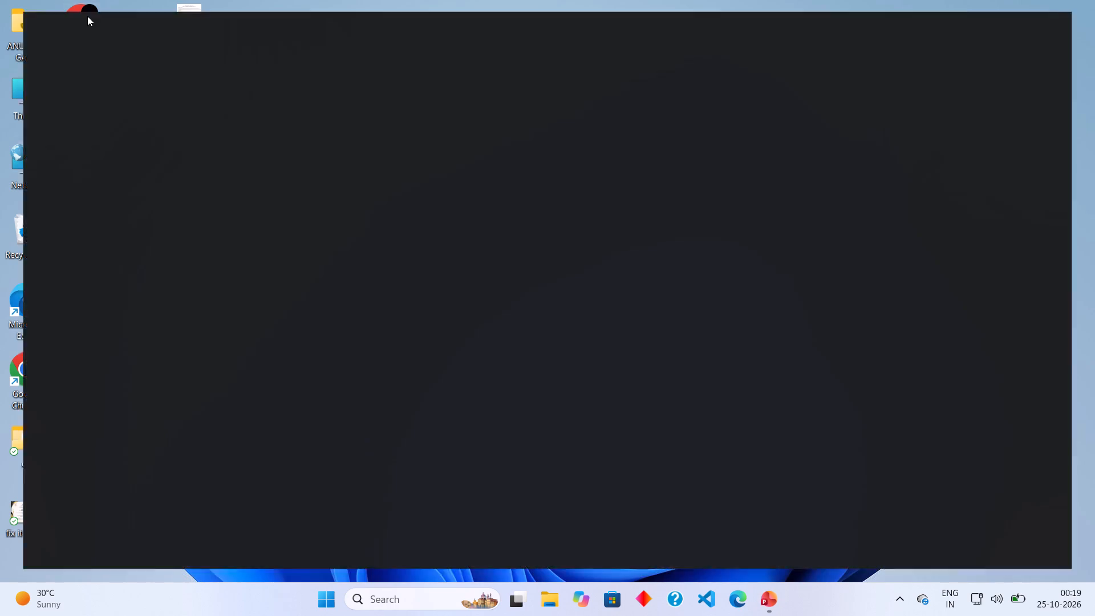
pyautogui.click(305, 47)
pyautogui.write('parallel')
pyautogui.press('space')
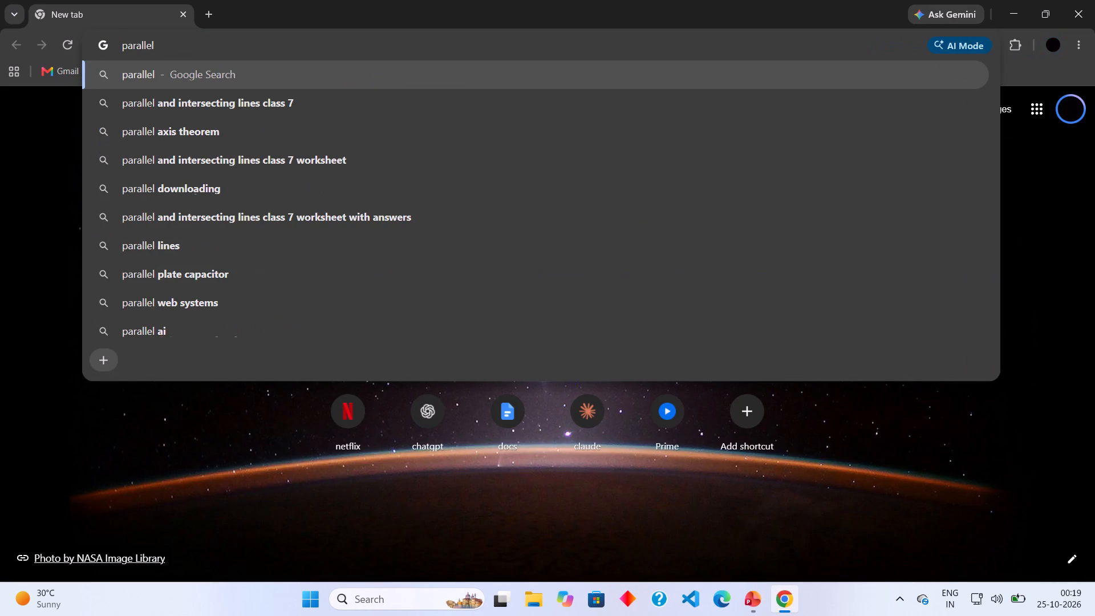
pyautogui.write('shafts')
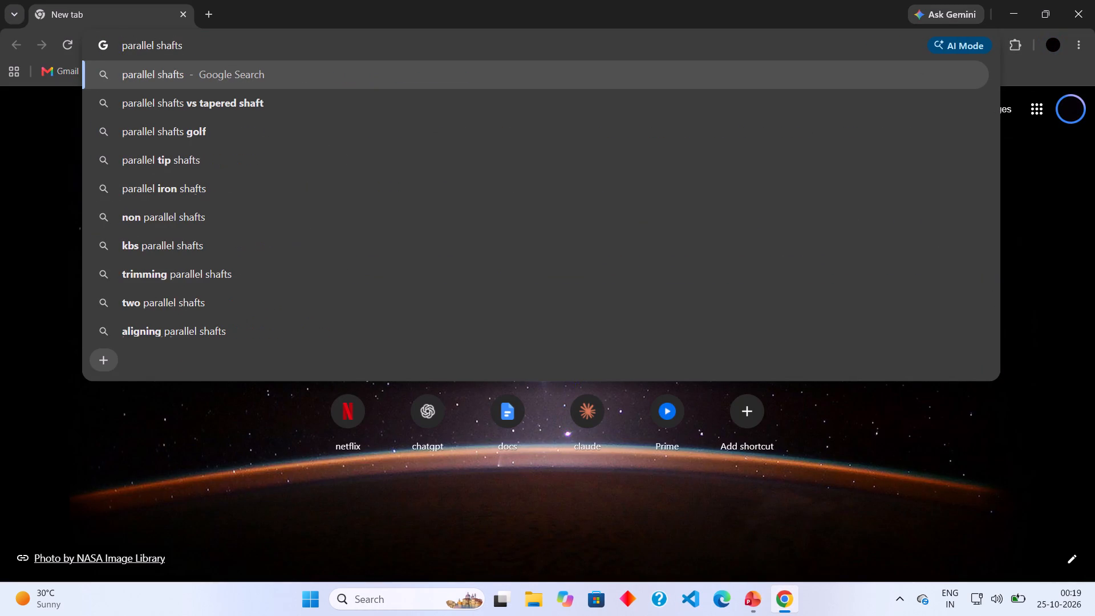
pyautogui.press('space')
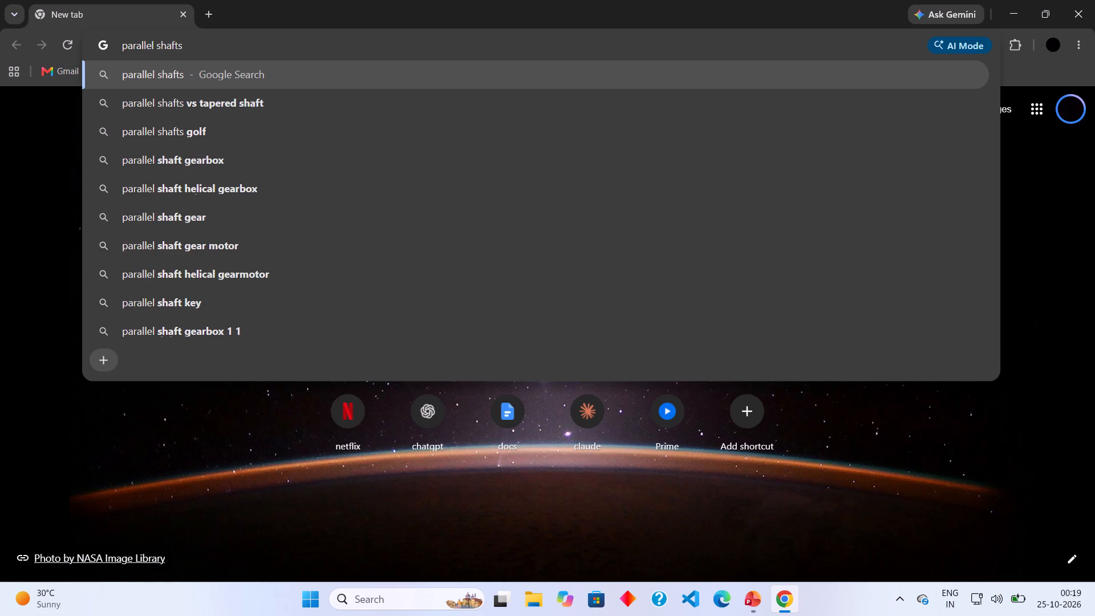
pyautogui.click(285, 213)
pyautogui.click(266, 160)
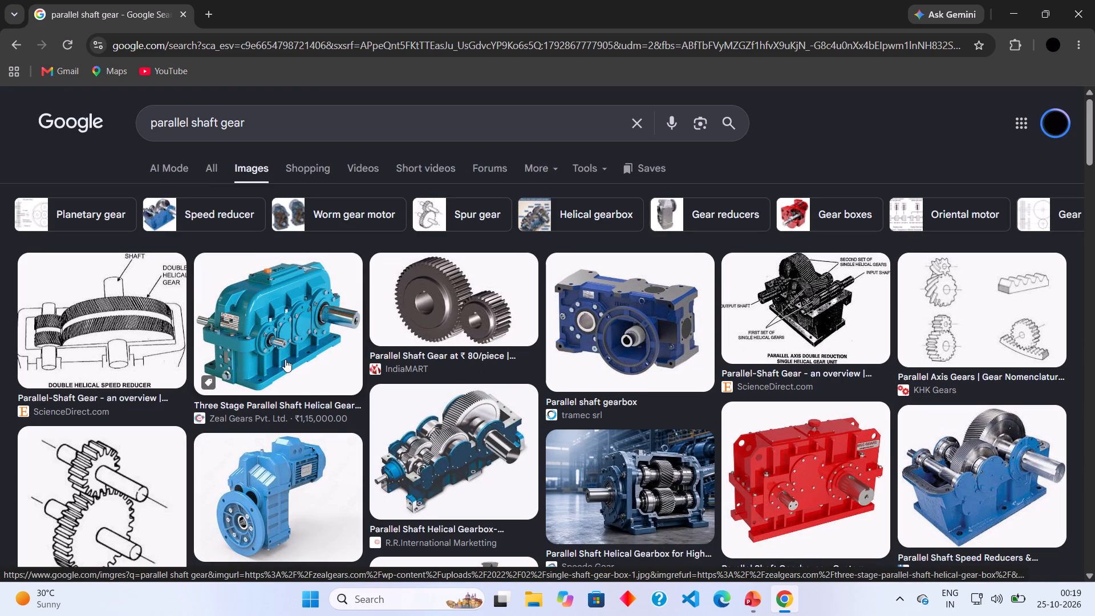
# Copy the ScienceDirect drawing of the double helical speed reducer from the image results.
pyautogui.click(151, 316)
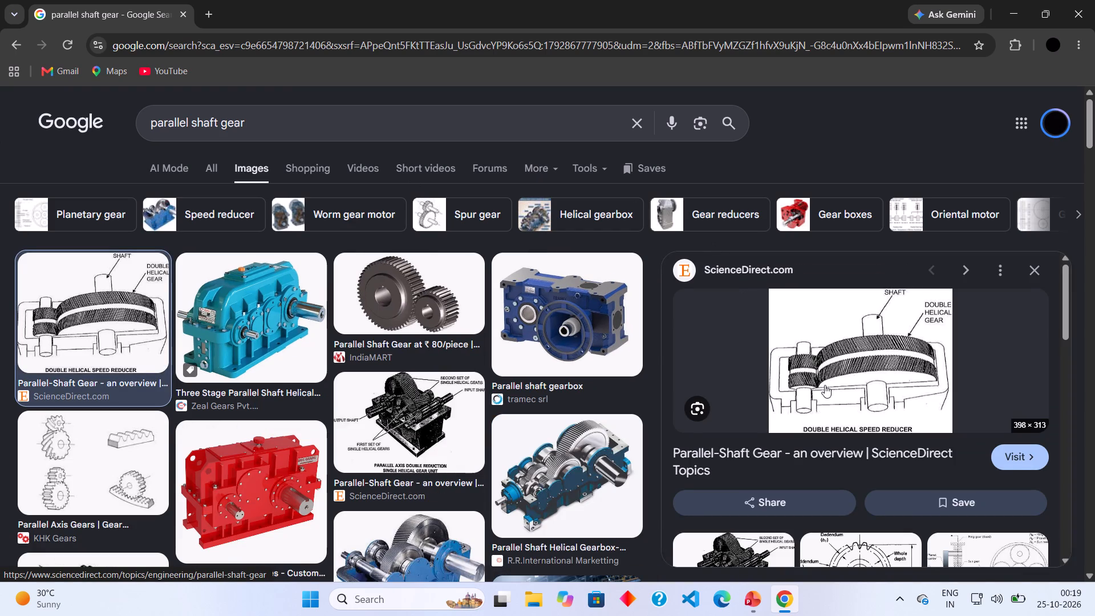
pyautogui.rightClick(895, 347)
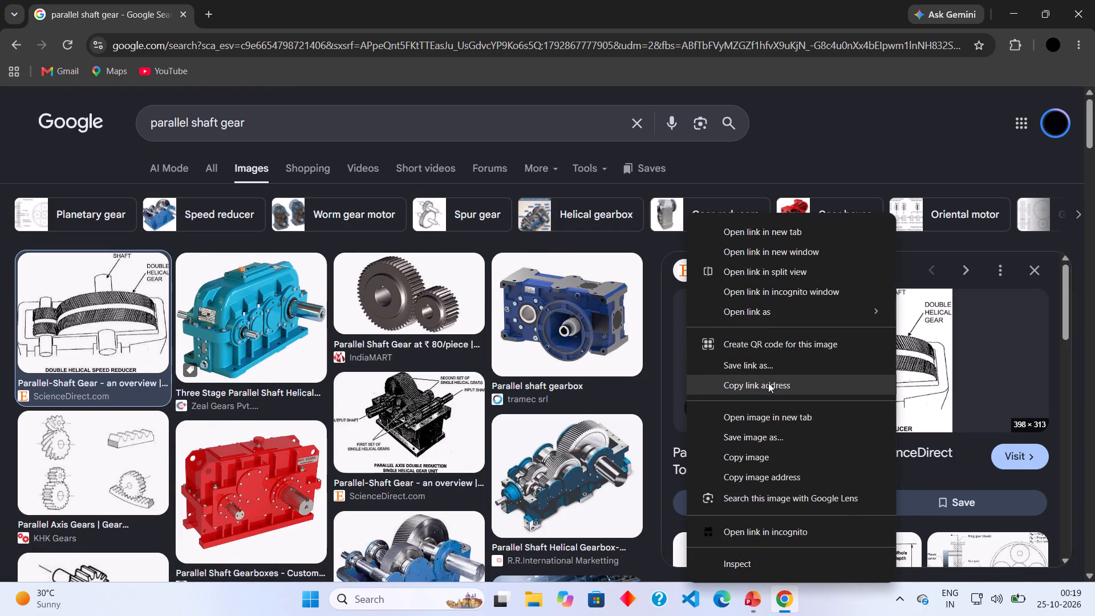
pyautogui.click(756, 454)
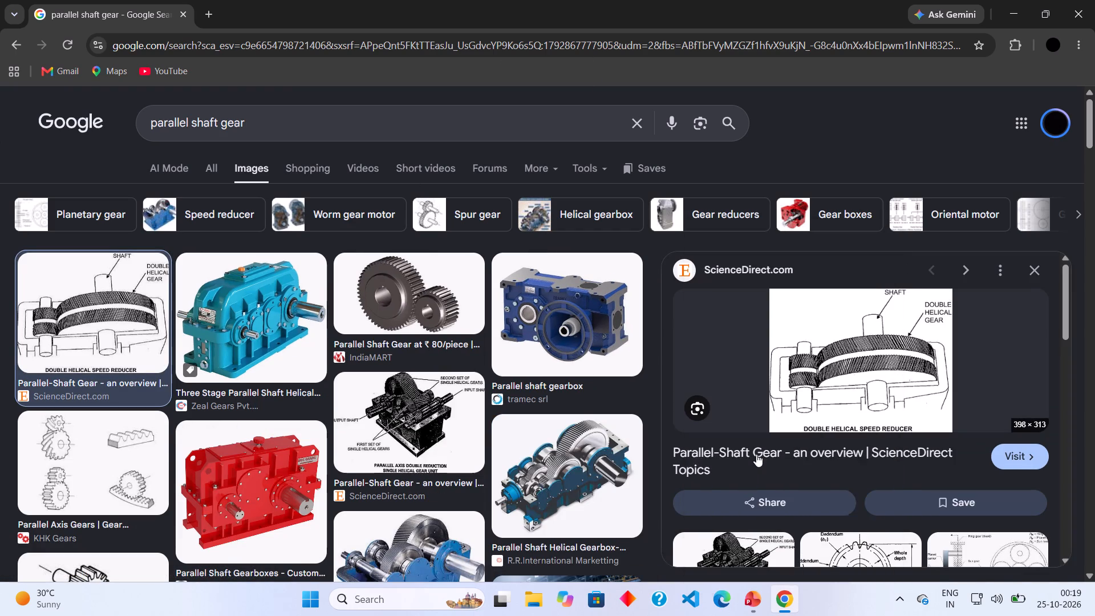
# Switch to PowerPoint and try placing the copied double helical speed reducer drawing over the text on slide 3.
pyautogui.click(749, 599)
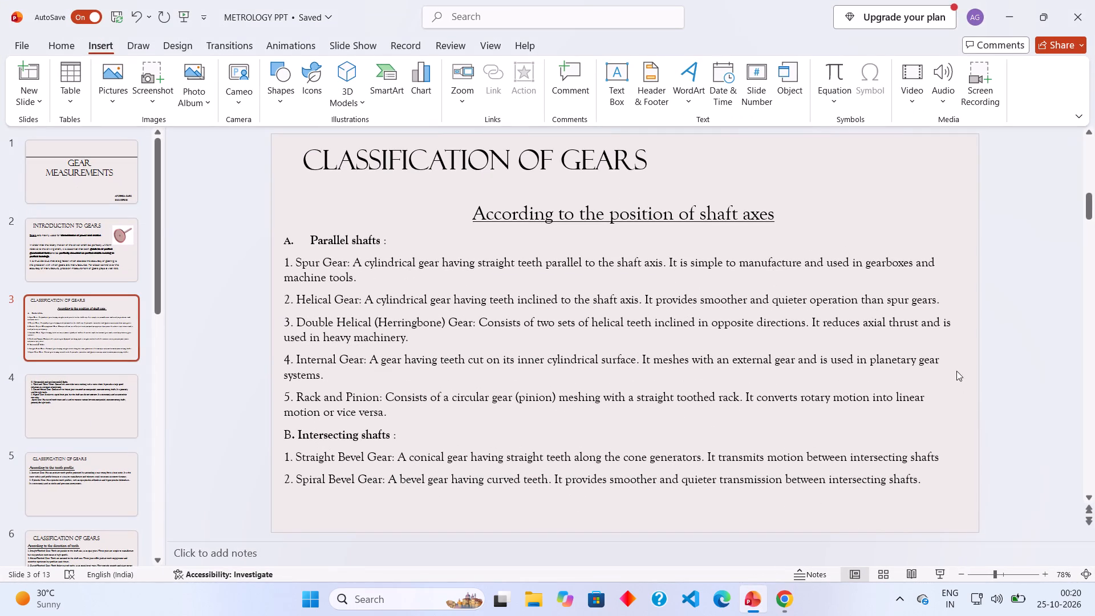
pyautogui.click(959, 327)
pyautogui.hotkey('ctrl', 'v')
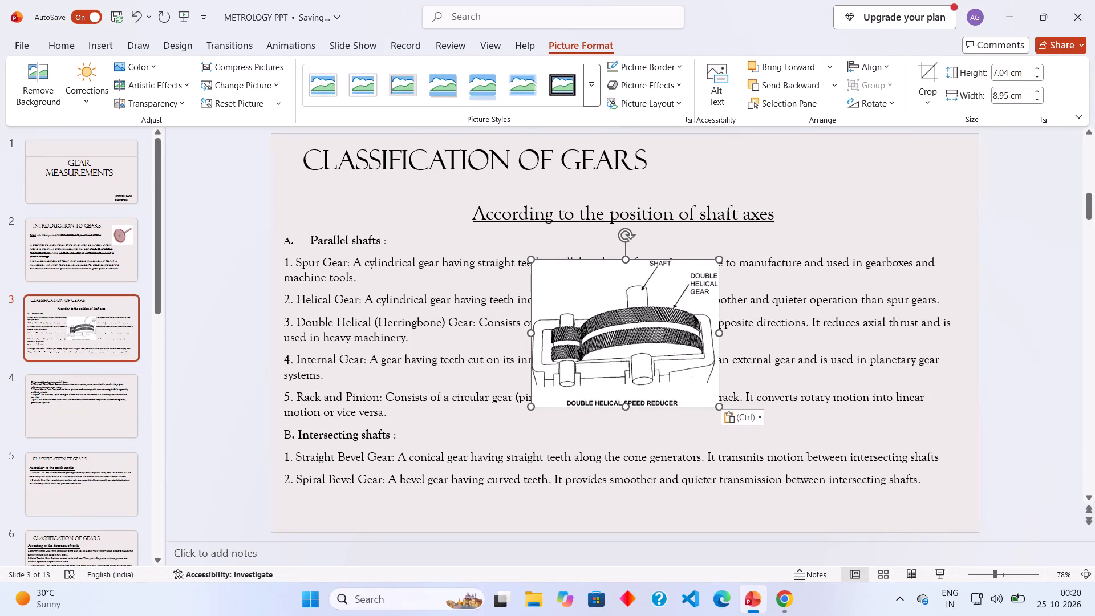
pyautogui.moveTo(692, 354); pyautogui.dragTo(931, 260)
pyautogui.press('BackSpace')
# Paste the double helical speed reducer drawing on slide 4 and place it below the text, aligned with its left edge.
pyautogui.press('Down')
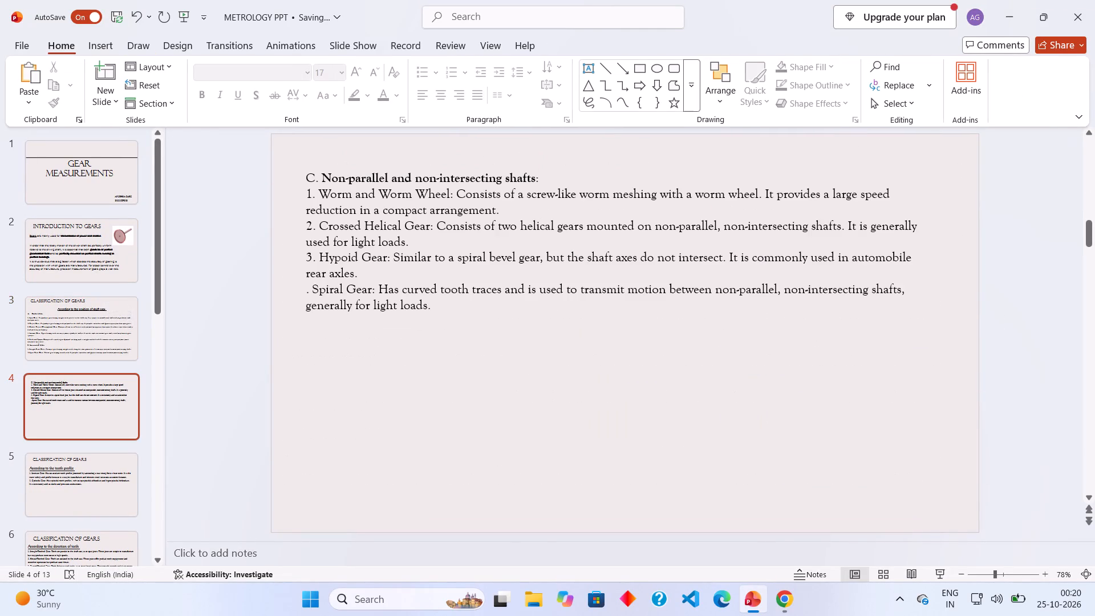
pyautogui.click(561, 384)
pyautogui.hotkey('ctrl', 'v')
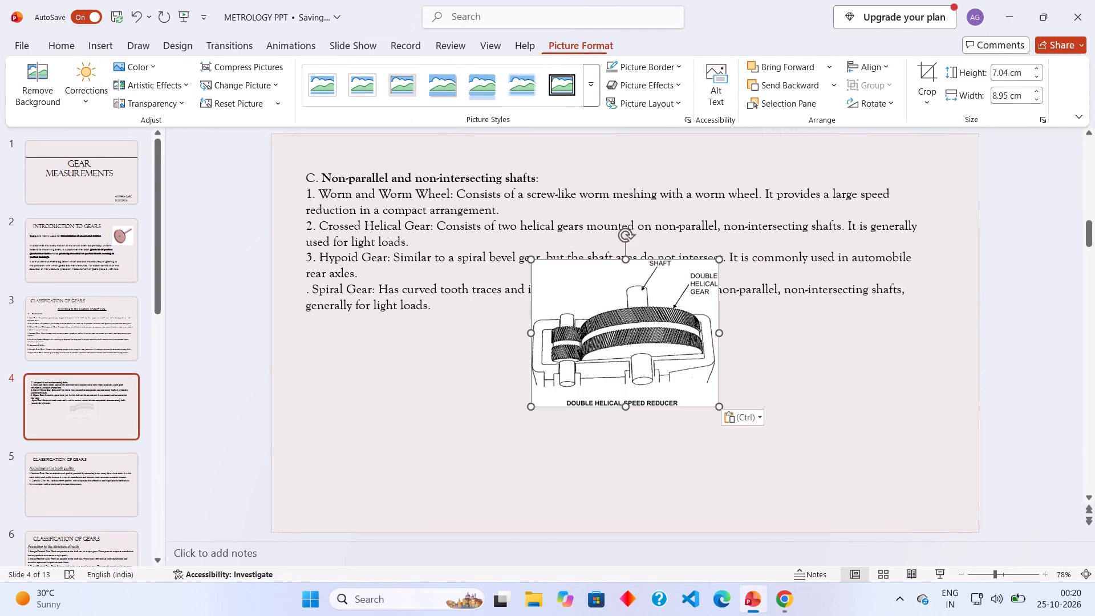
pyautogui.moveTo(646, 317); pyautogui.dragTo(415, 376)
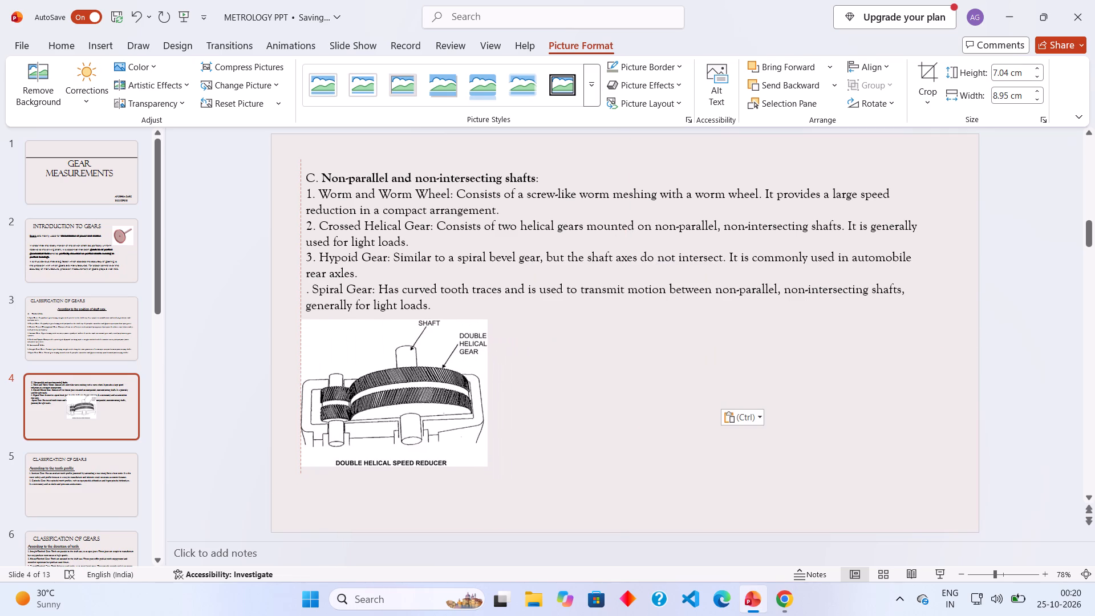
pyautogui.moveTo(415, 376); pyautogui.dragTo(411, 386)
pyautogui.click(573, 392)
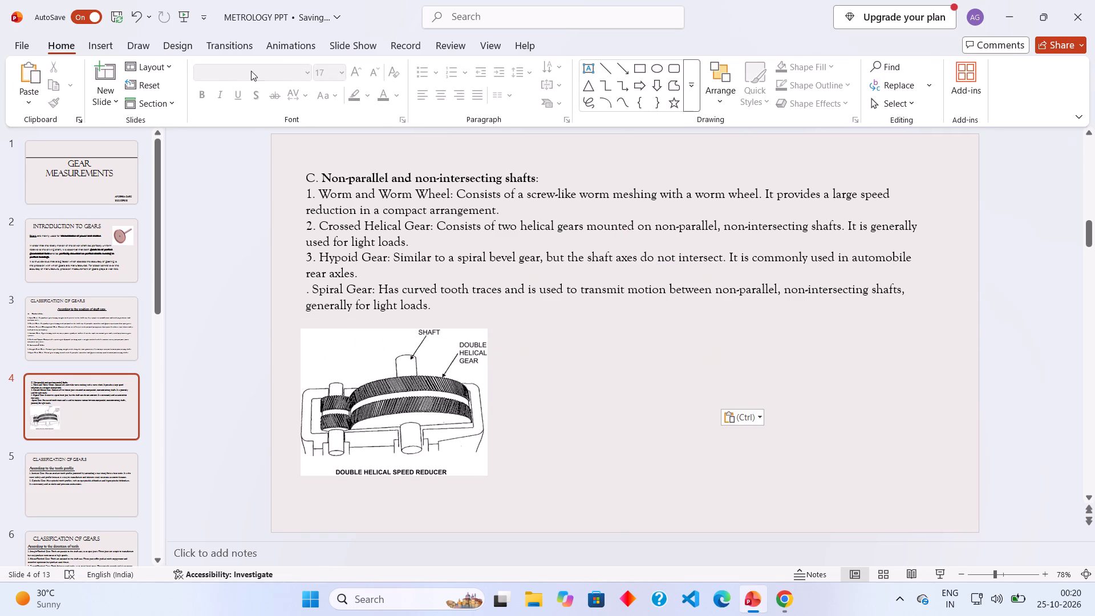
# Add a text box reading "Parallel shaft Gear" below the drawing on slide 4.
pyautogui.click(99, 48)
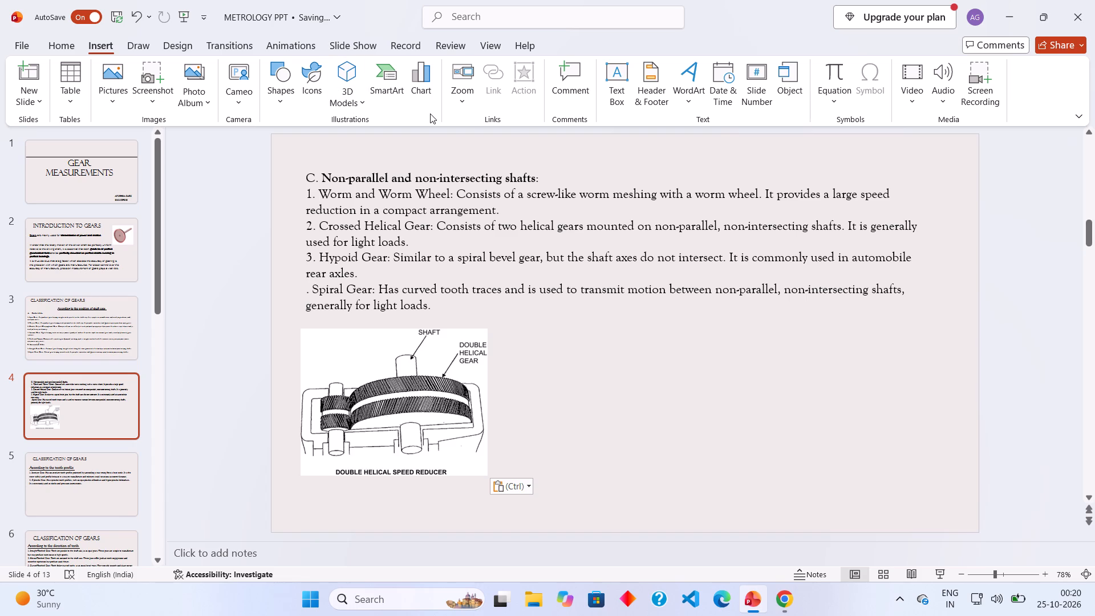
pyautogui.click(618, 79)
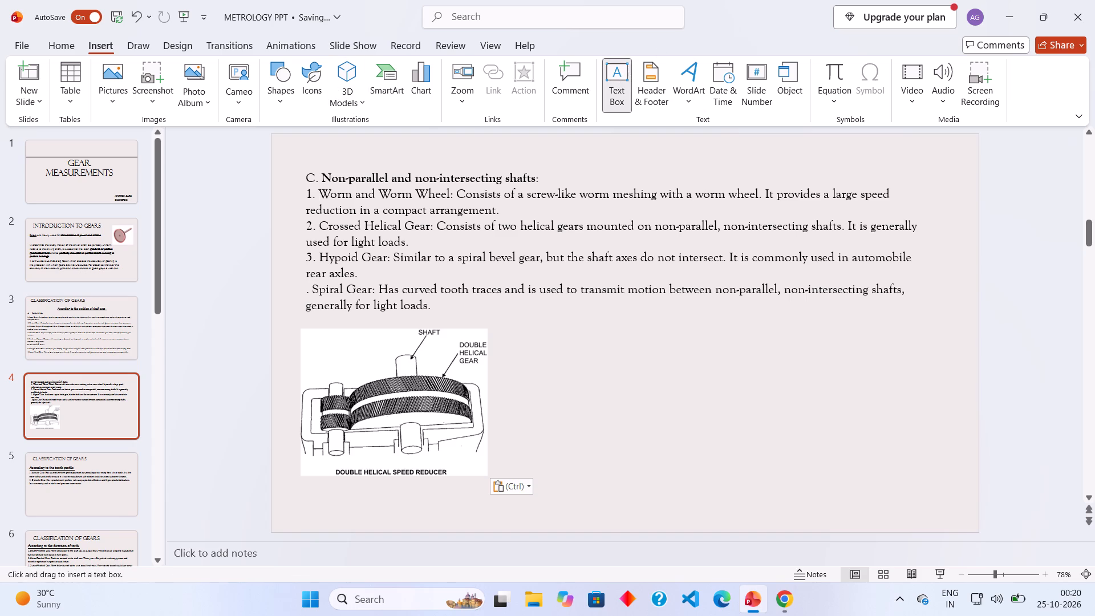
pyautogui.click(303, 502)
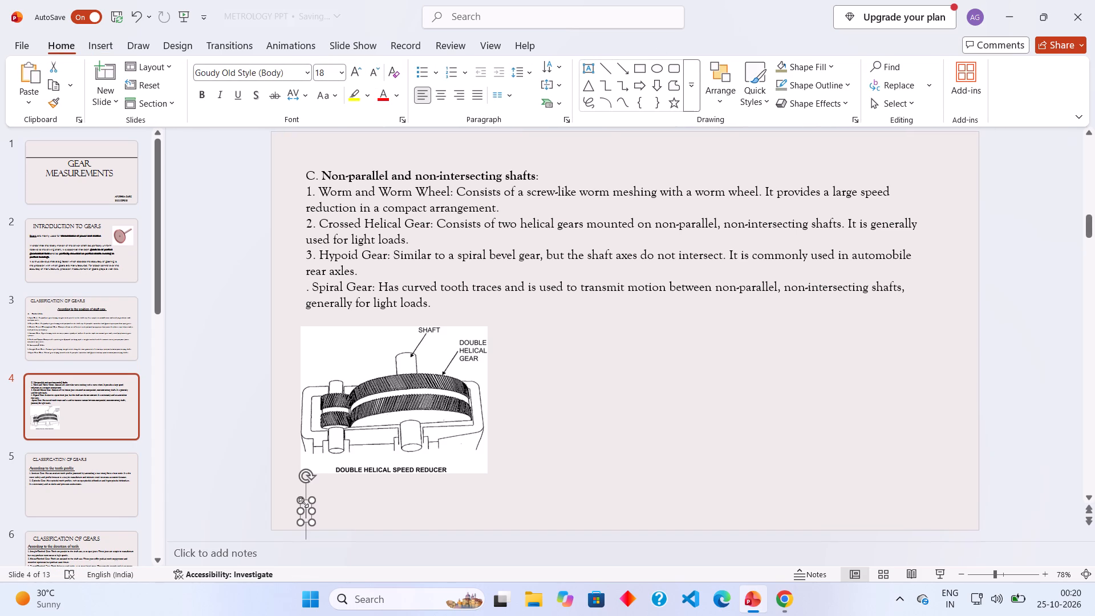
pyautogui.write('Para')
pyautogui.write('llel')
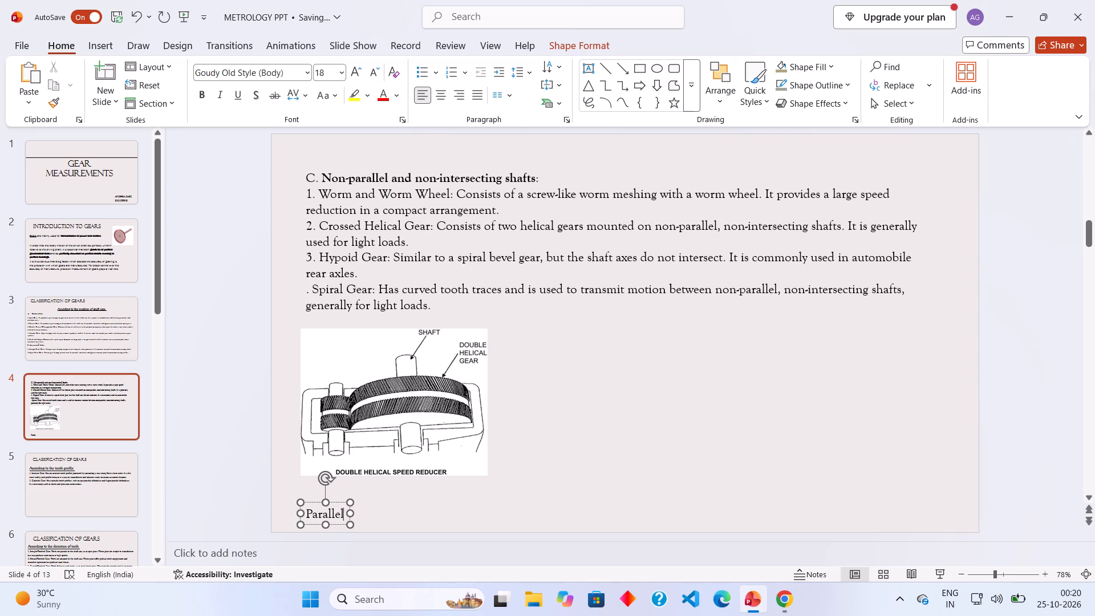
pyautogui.press('space')
pyautogui.write('shaft')
pyautogui.press('space')
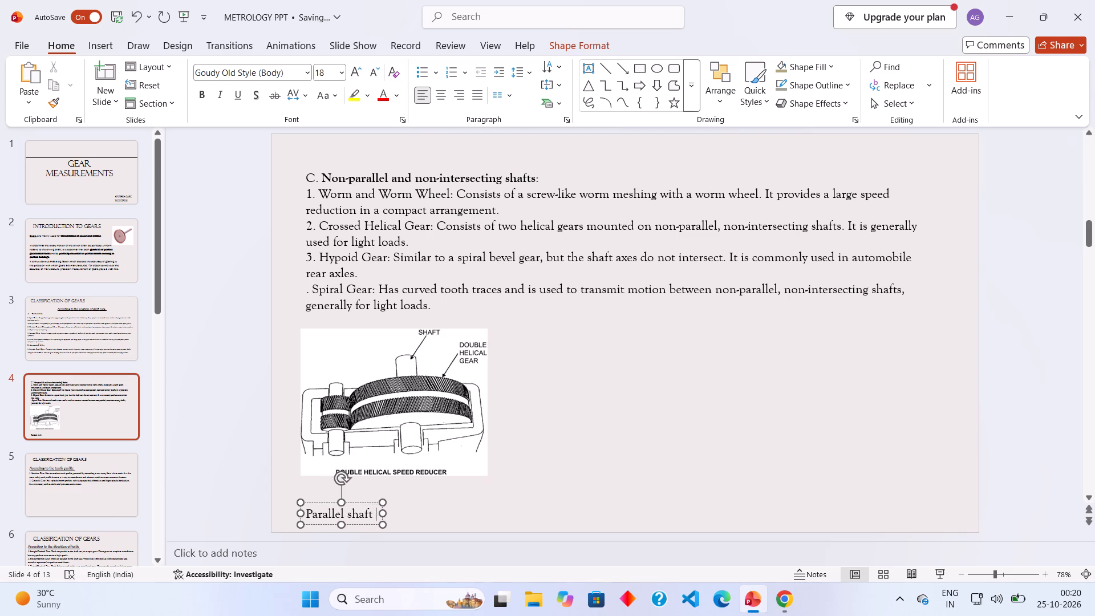
pyautogui.write('Gear')
pyautogui.press('space')
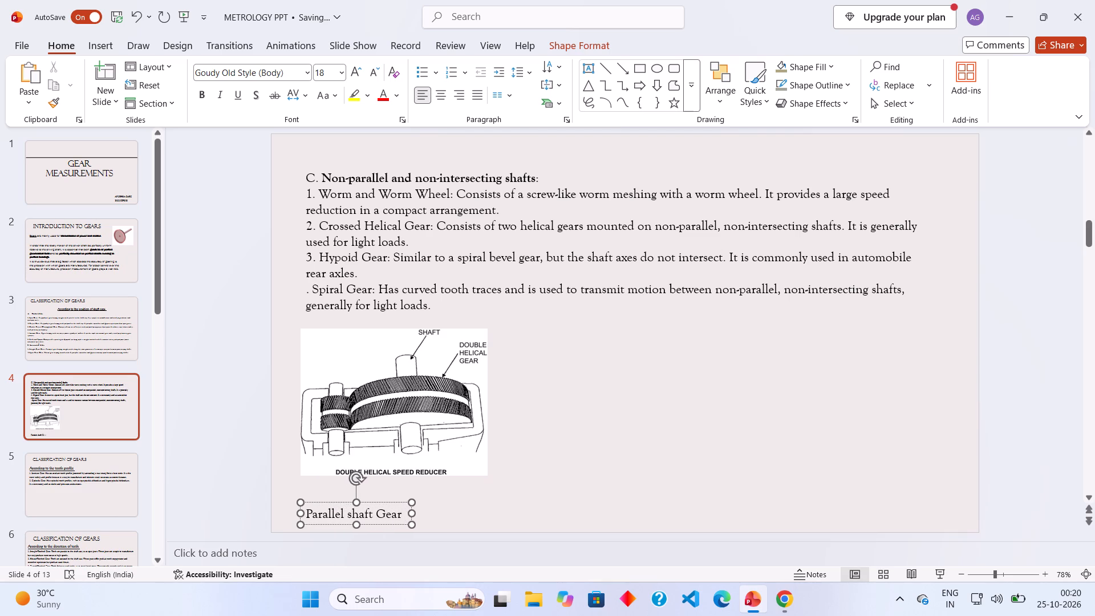
pyautogui.click(446, 509)
# Move the "Parallel shaft Gear" caption closer to the drawing, roughly centred beneath it.
pyautogui.click(391, 513)
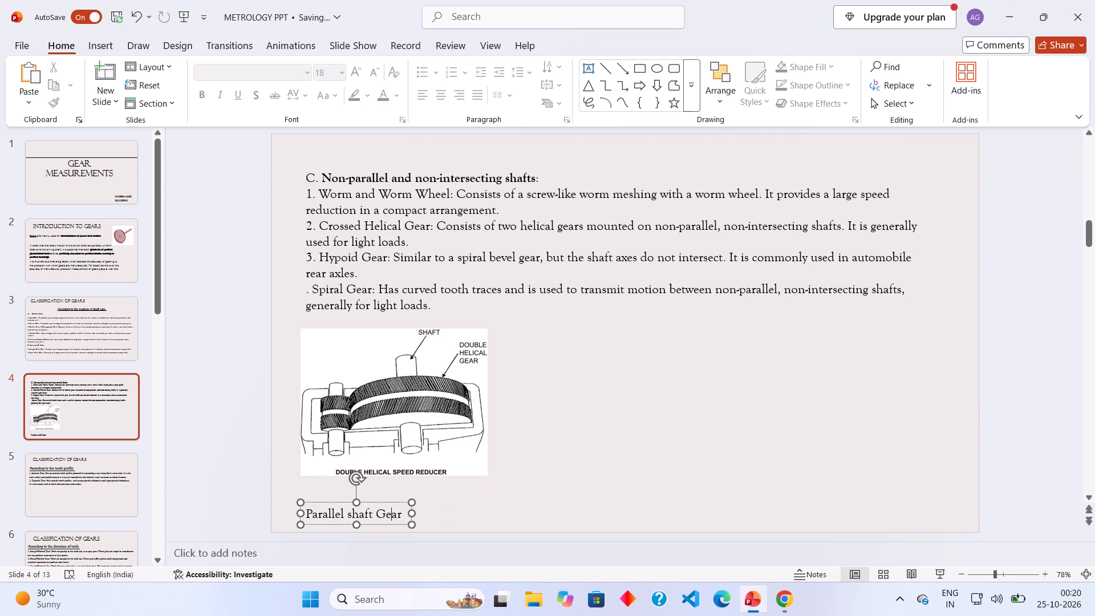
pyautogui.moveTo(393, 527); pyautogui.dragTo(436, 515)
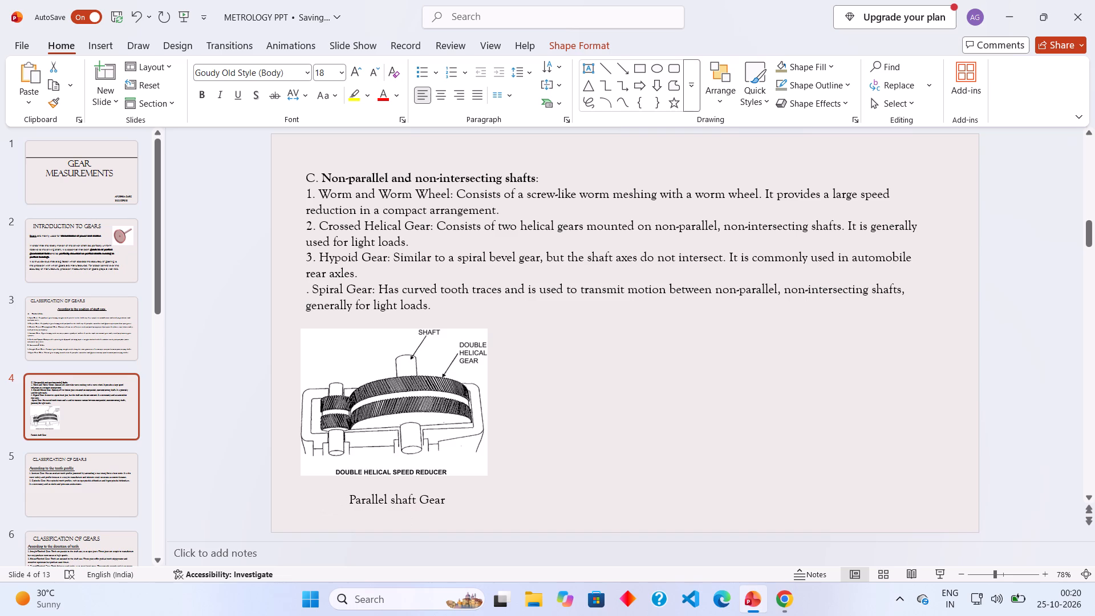
pyautogui.moveTo(436, 515); pyautogui.dragTo(431, 513)
pyautogui.click(613, 446)
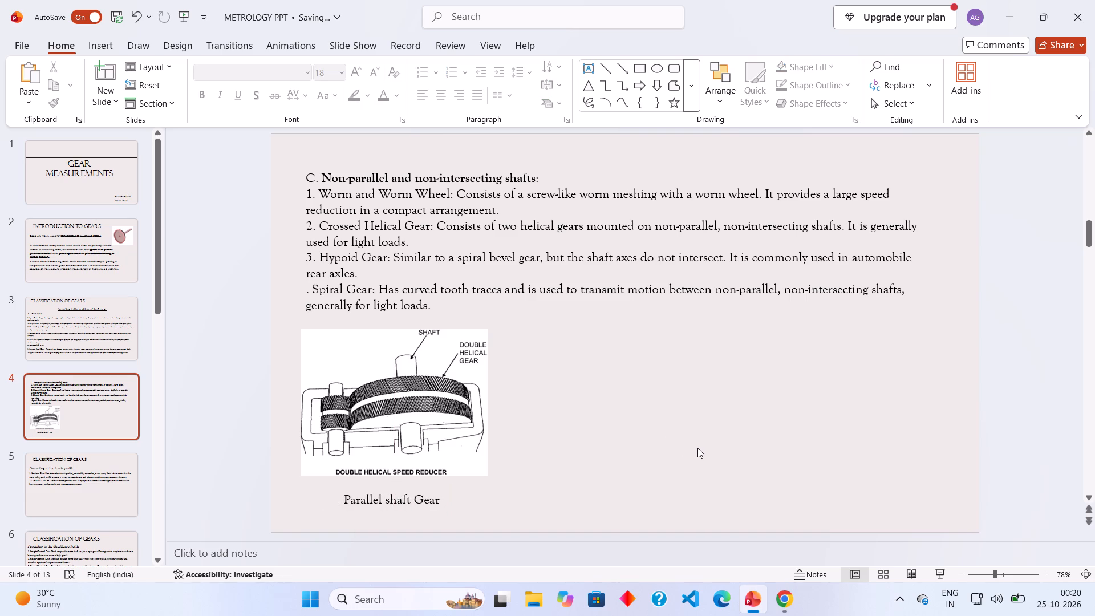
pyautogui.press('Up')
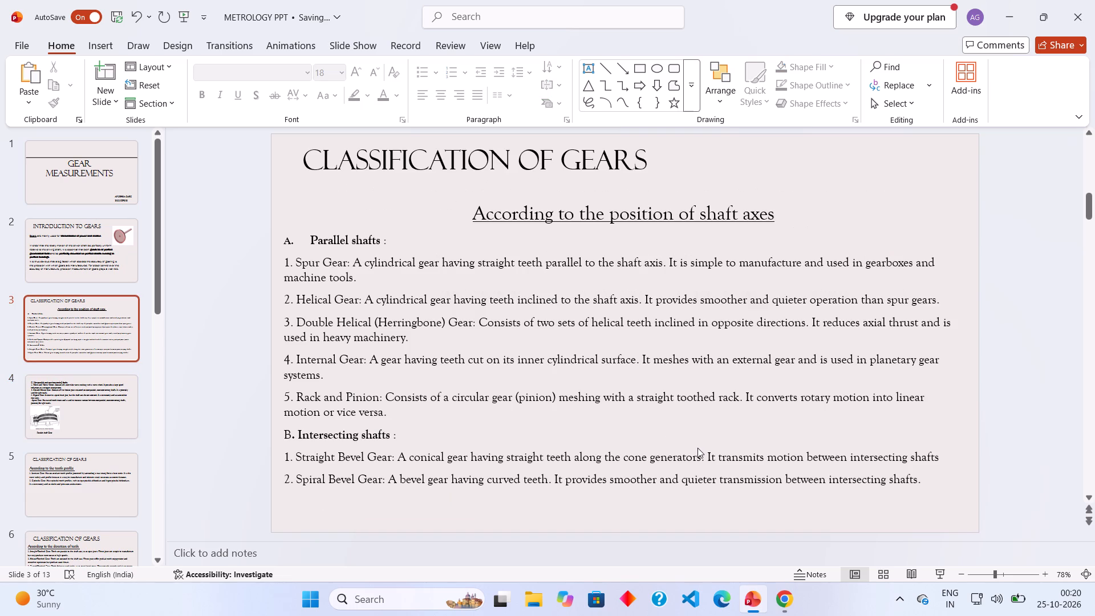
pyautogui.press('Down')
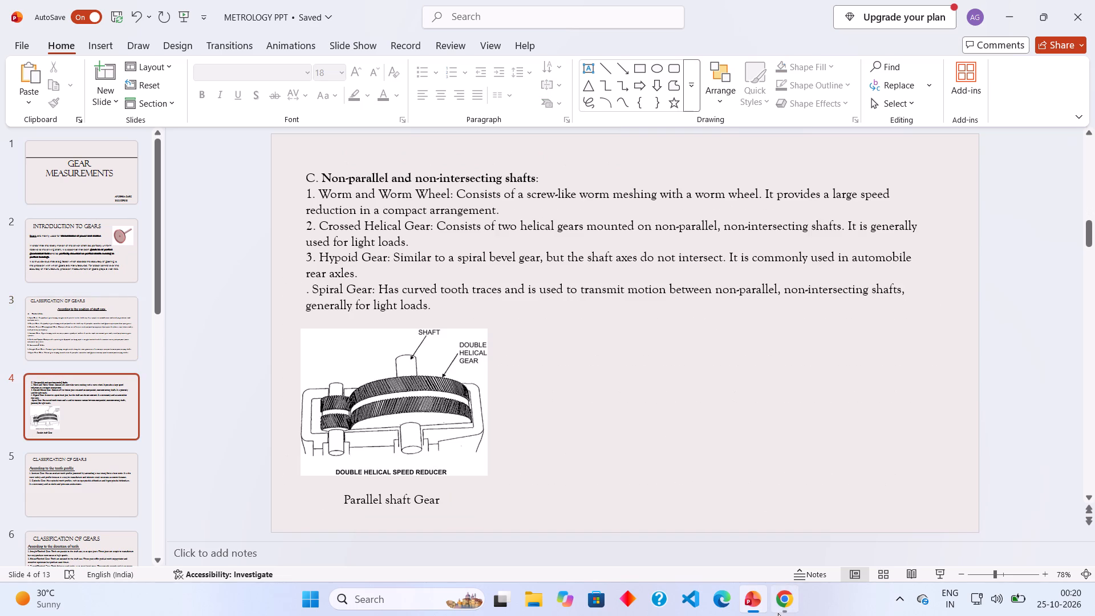
# Switch to Google Chrome and search Google Images for "intersecting shaft gear".
pyautogui.click(777, 614)
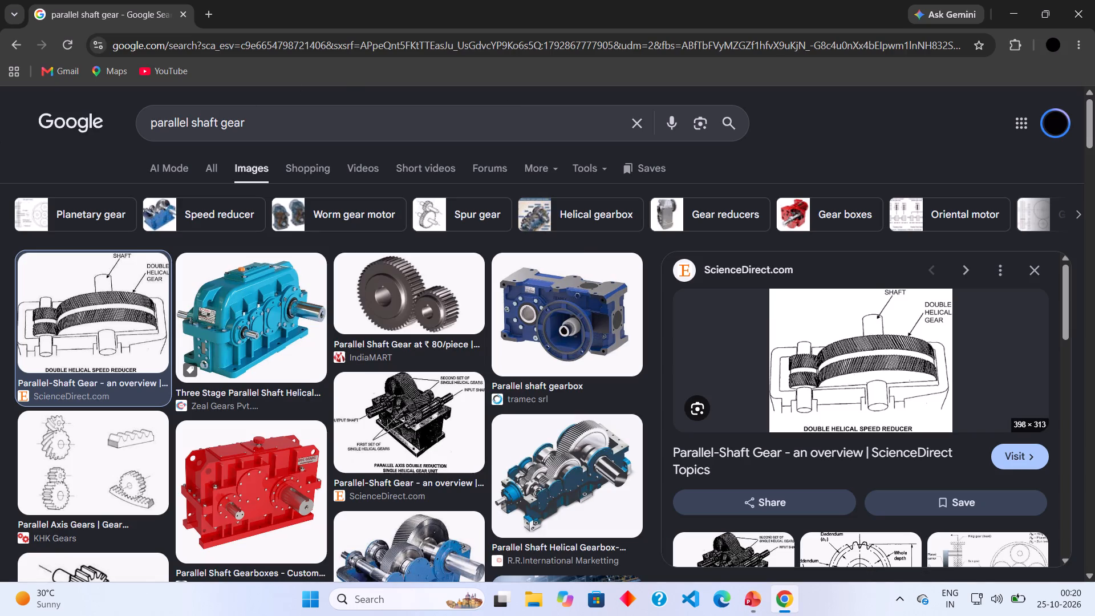
pyautogui.moveTo(189, 126); pyautogui.dragTo(149, 123)
pyautogui.write('inter')
pyautogui.press('Down')
pyautogui.press('Return')
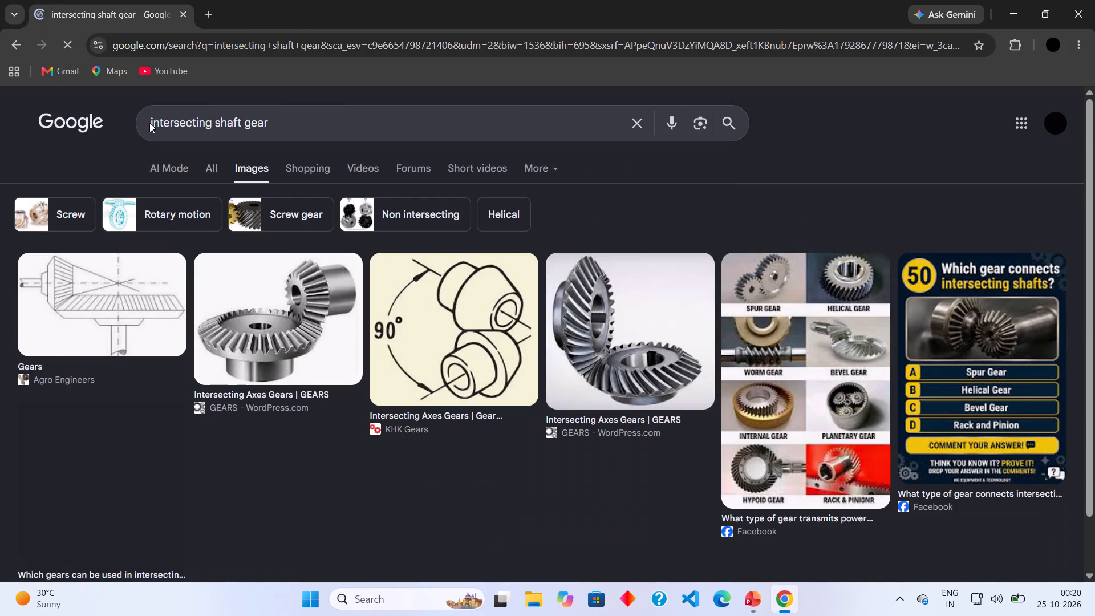
# Copy the phrase "intersecting shaft gear" into a new PowerPoint text box on slide 4, level with the "Parallel shaft Gear" caption.
pyautogui.moveTo(274, 126); pyautogui.dragTo(150, 127)
pyautogui.hotkey('ctrl', 'c')
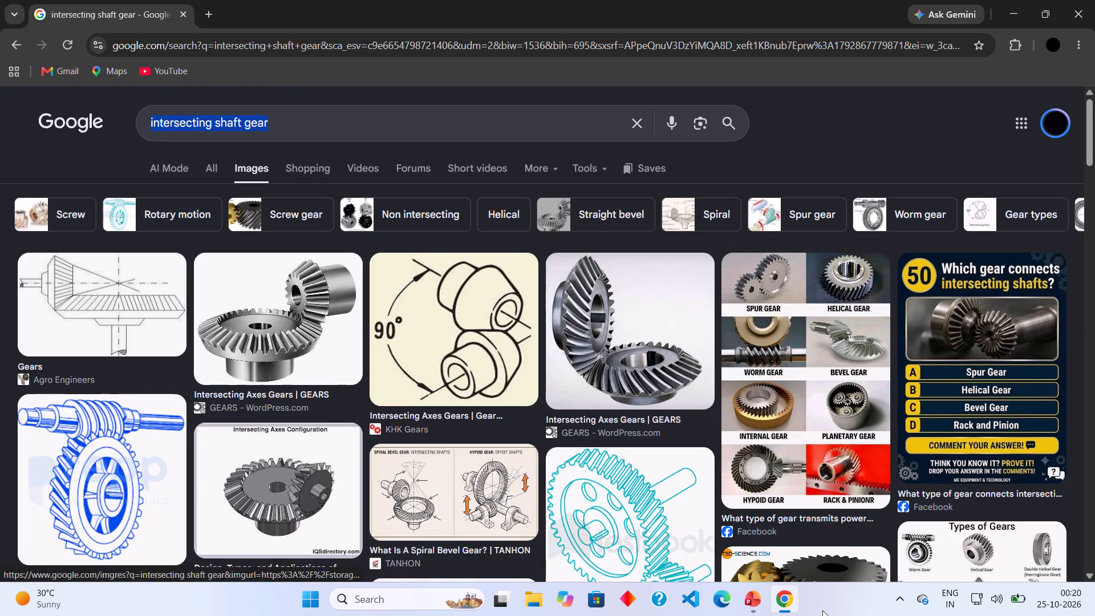
pyautogui.click(752, 601)
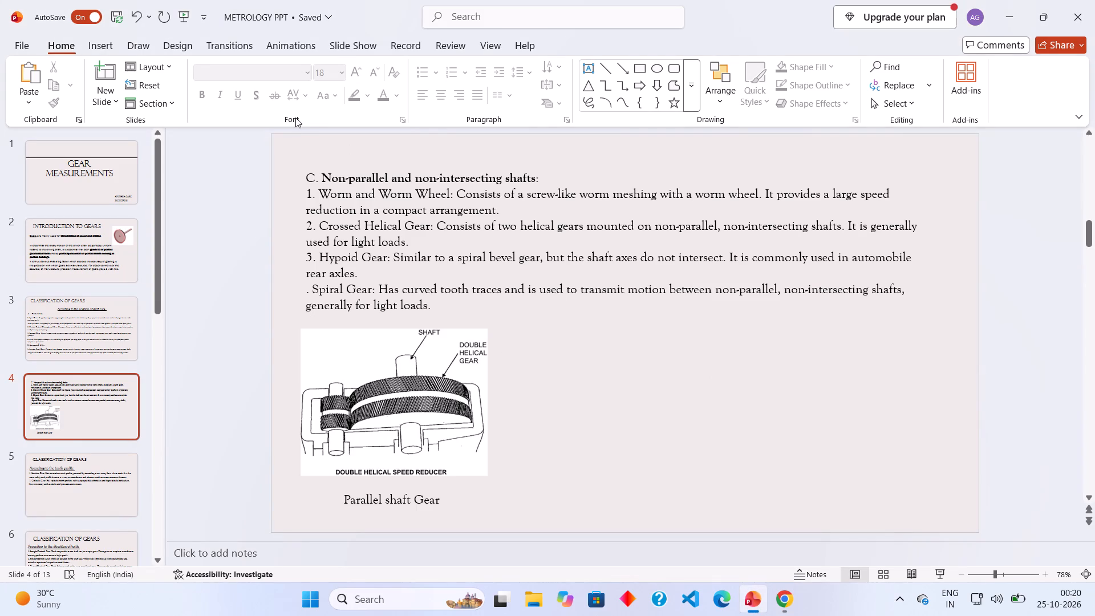
pyautogui.click(112, 46)
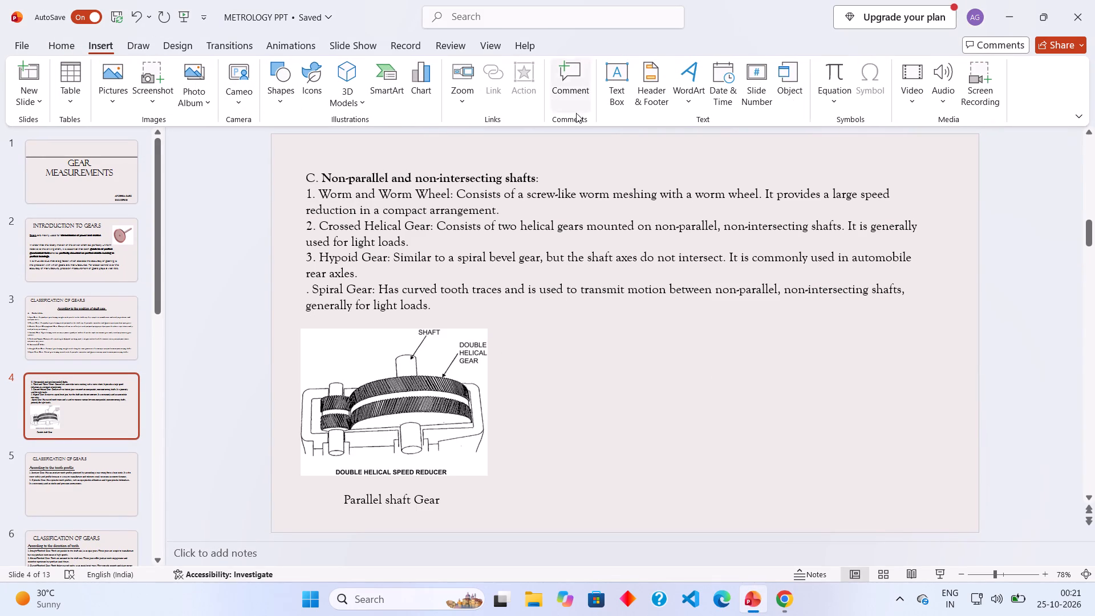
pyautogui.click(617, 87)
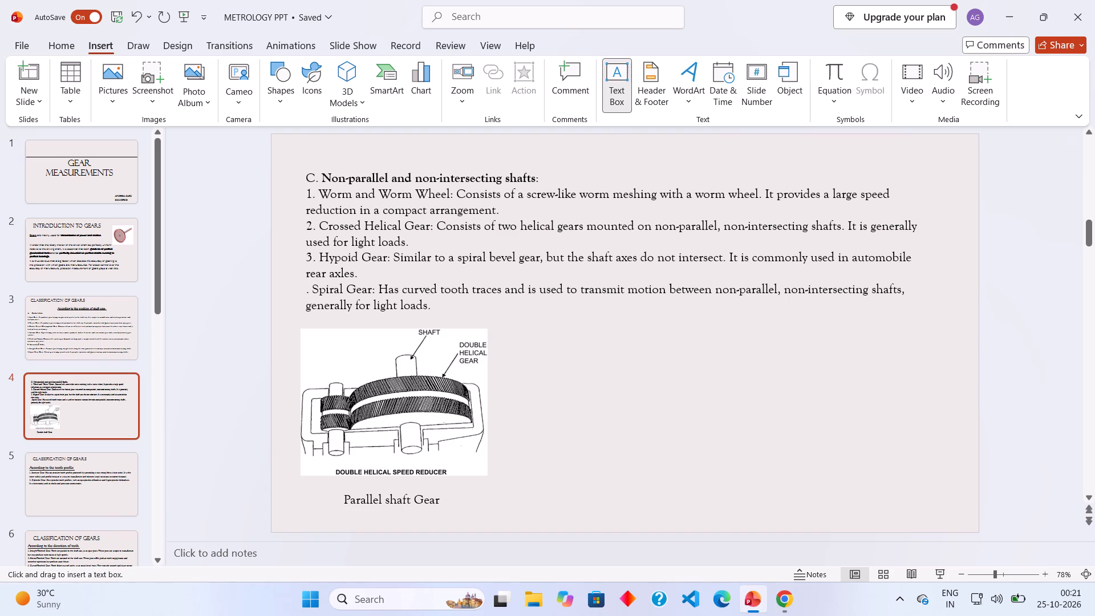
pyautogui.click(596, 493)
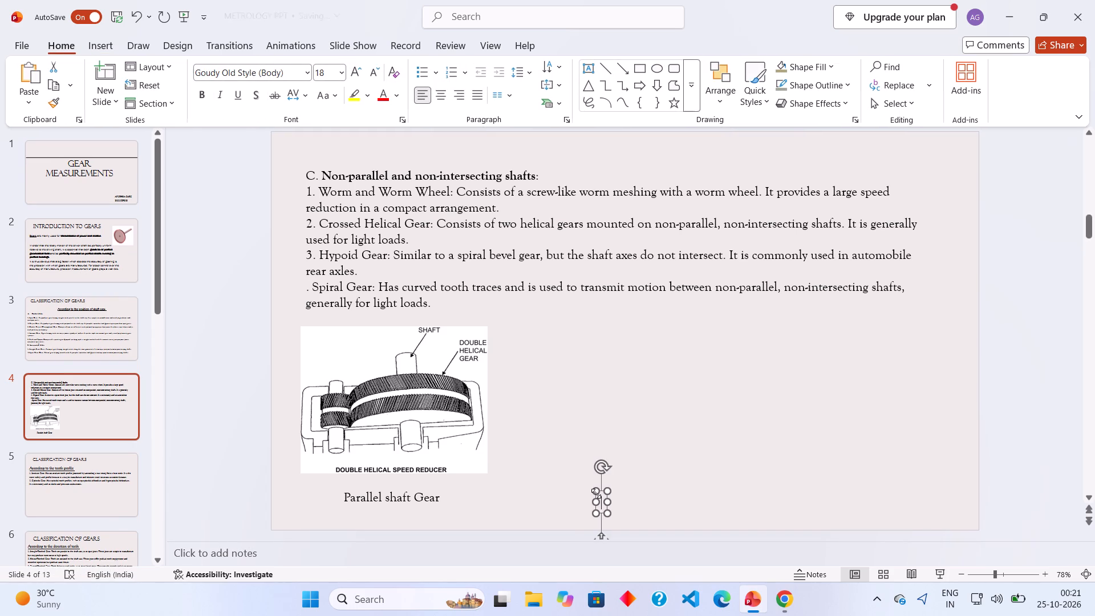
pyautogui.hotkey('ctrl', 'v')
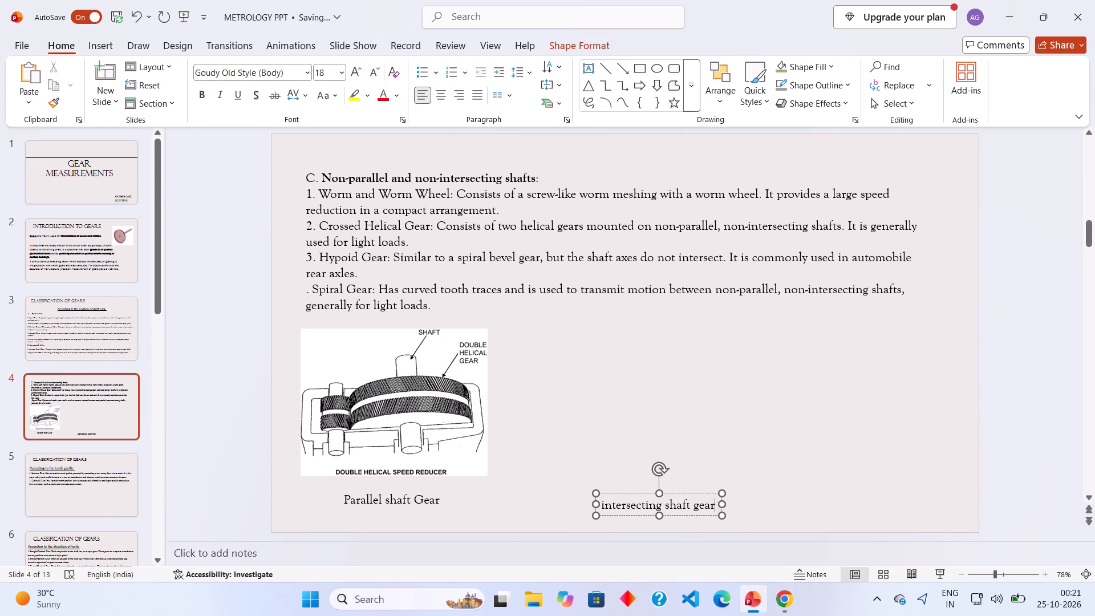
pyautogui.moveTo(686, 517); pyautogui.dragTo(685, 509)
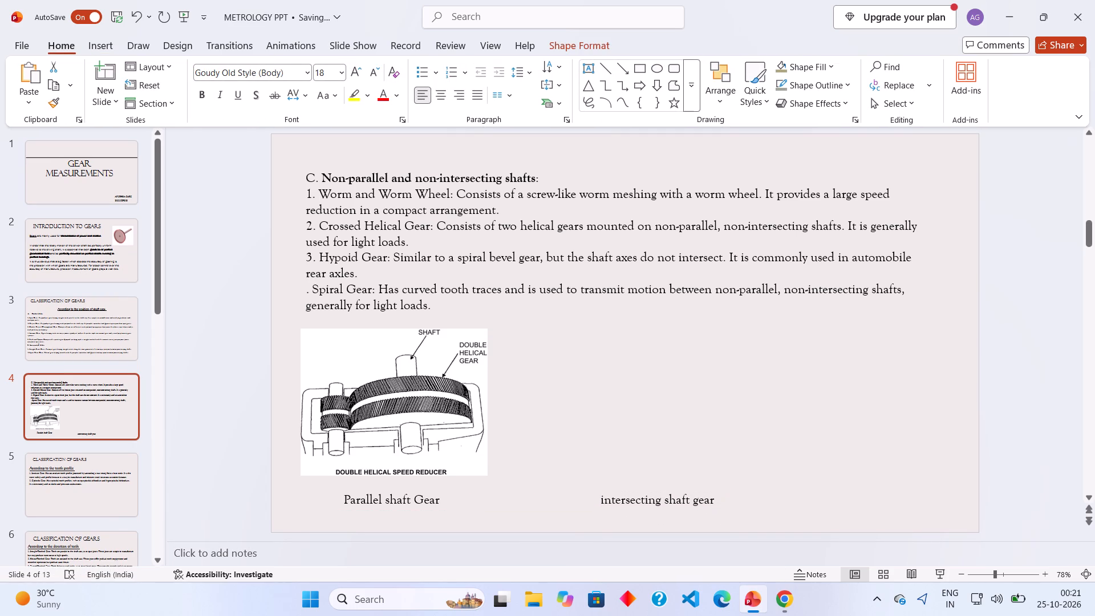
pyautogui.moveTo(685, 509); pyautogui.dragTo(684, 509)
pyautogui.click(853, 490)
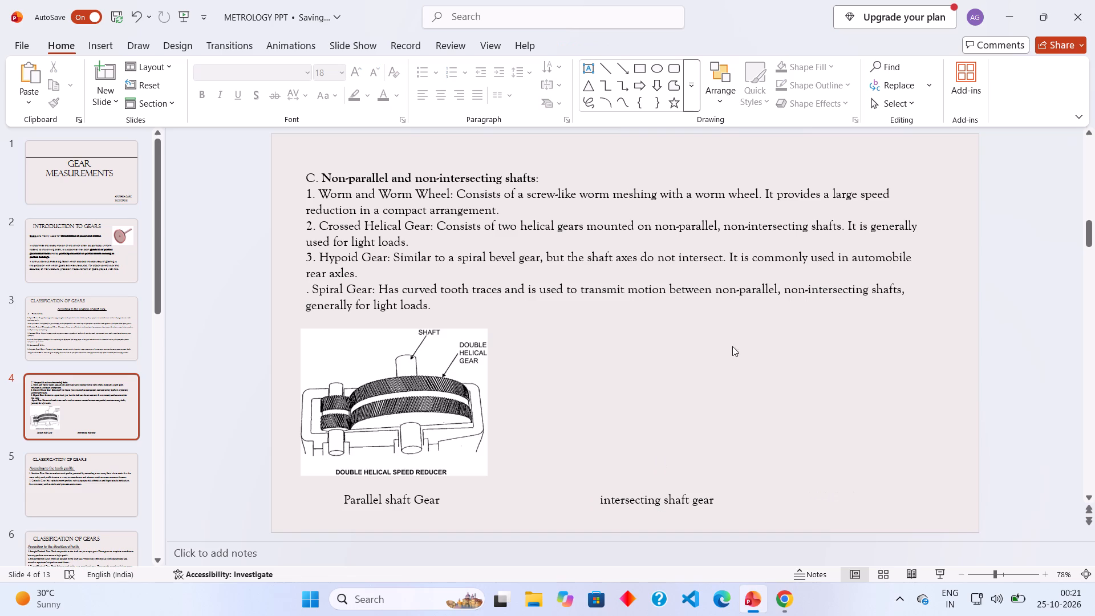
# Add a text box reading "Non parallel and non intersecting" on slide 4, beyond the "intersecting shaft gear" caption.
pyautogui.click(104, 40)
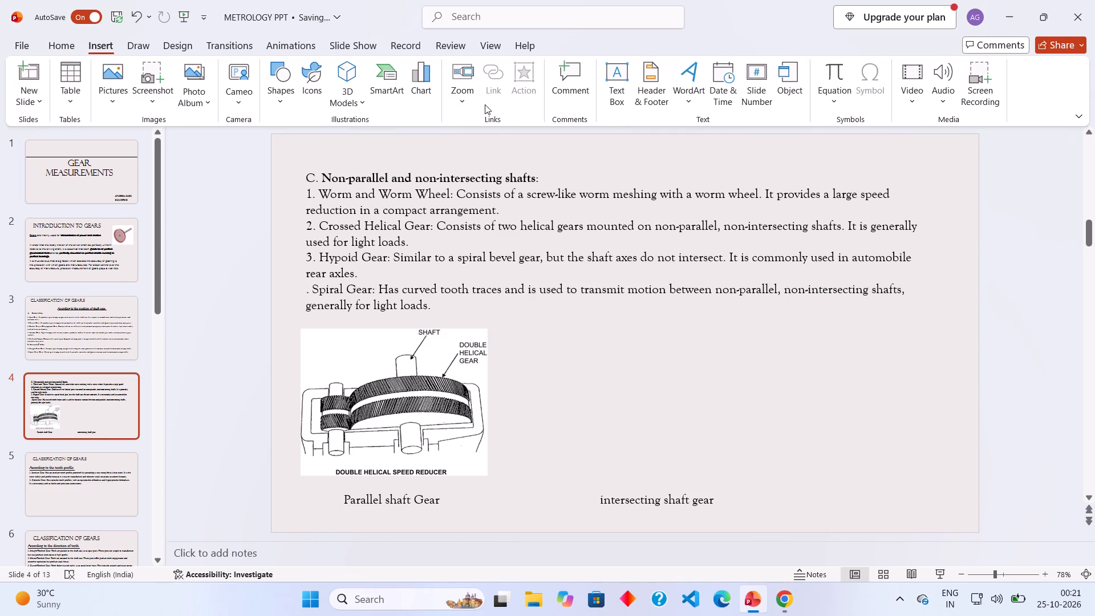
pyautogui.click(612, 88)
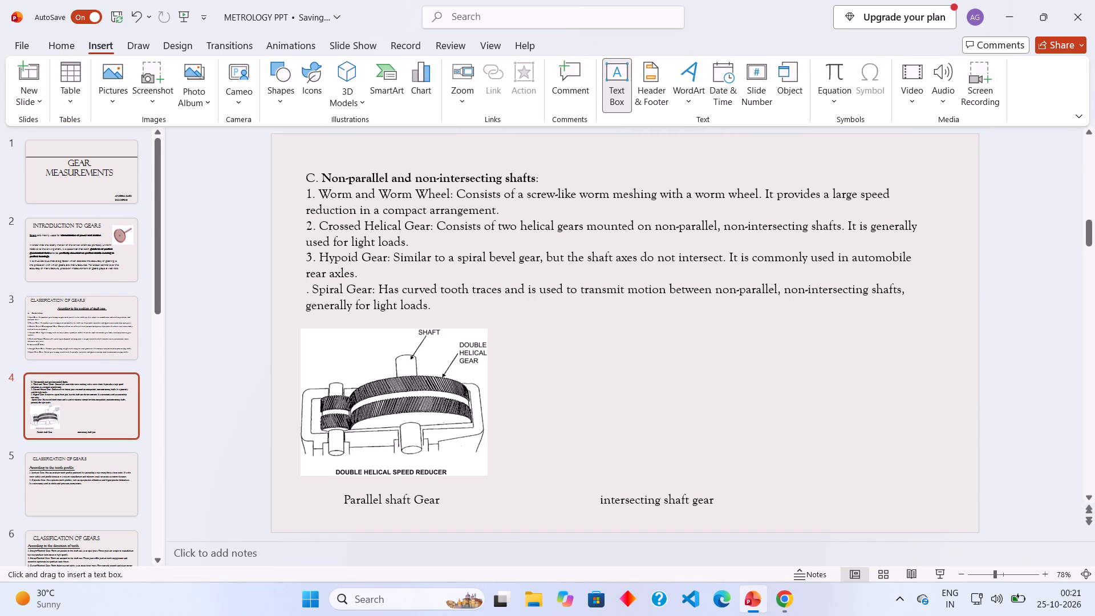
pyautogui.click(828, 501)
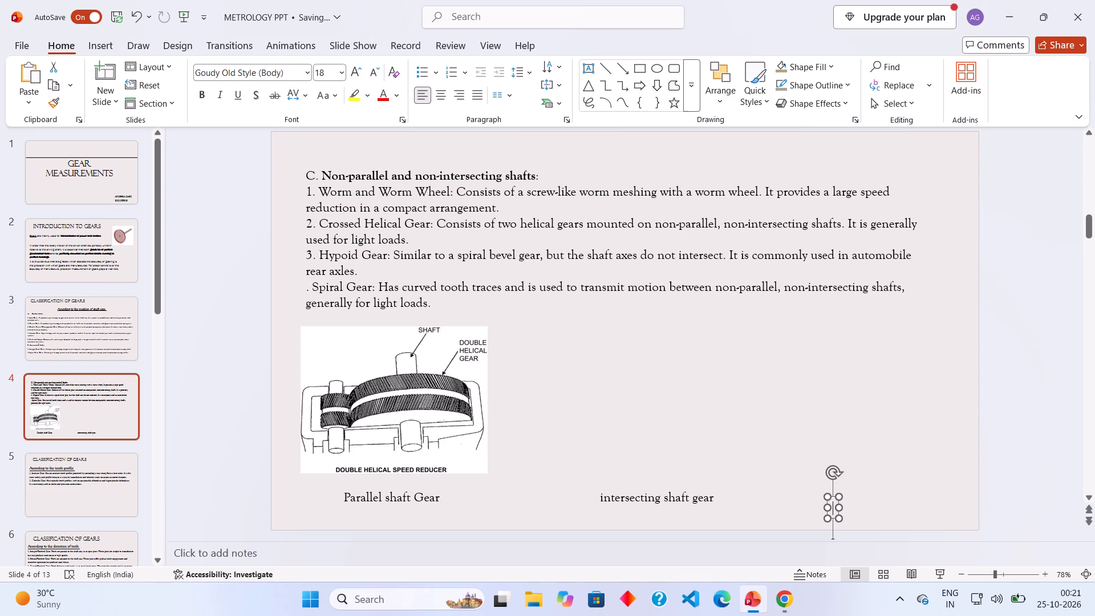
pyautogui.write('non parallrl')
pyautogui.press('space')
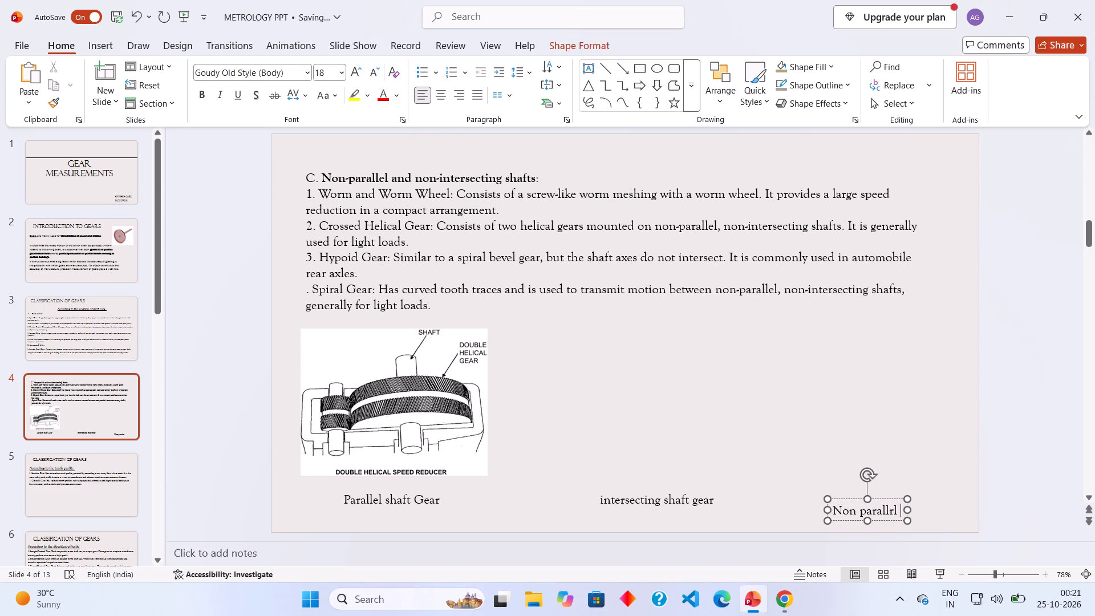
pyautogui.press('BackSpace')
pyautogui.press('BackSpace')
pyautogui.press('BackSpace')
pyautogui.write('el')
pyautogui.press('space')
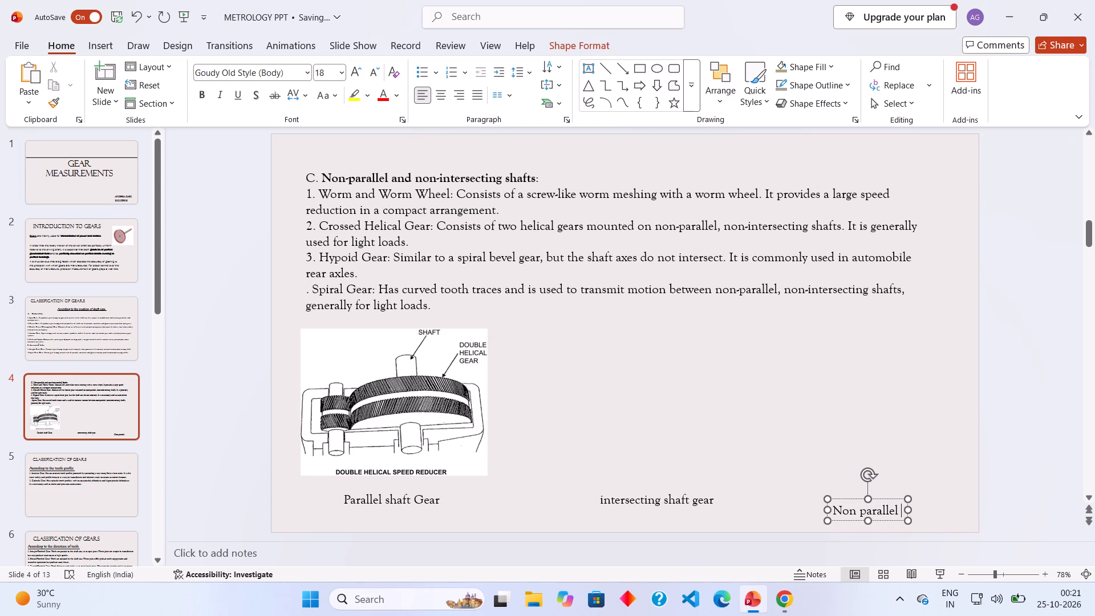
pyautogui.write('and non o')
pyautogui.press('BackSpace')
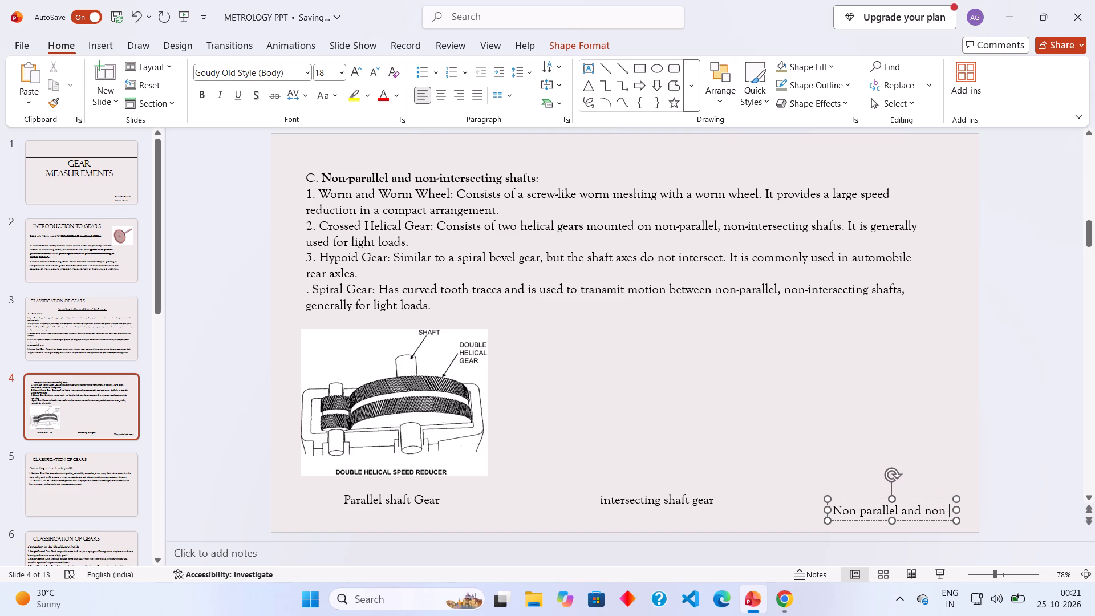
pyautogui.write('intersect')
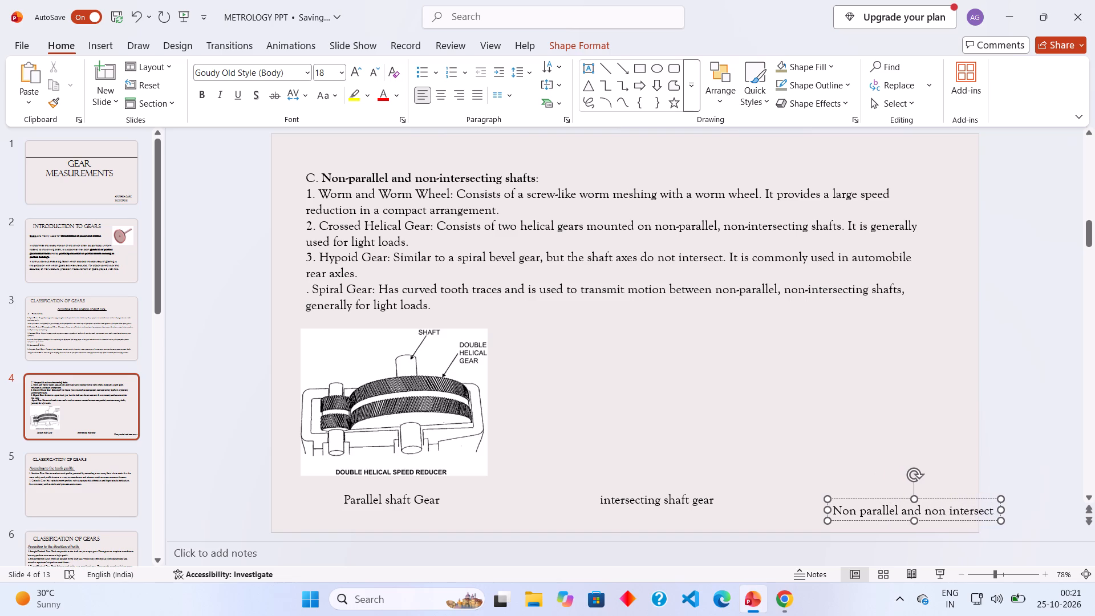
pyautogui.write('inh')
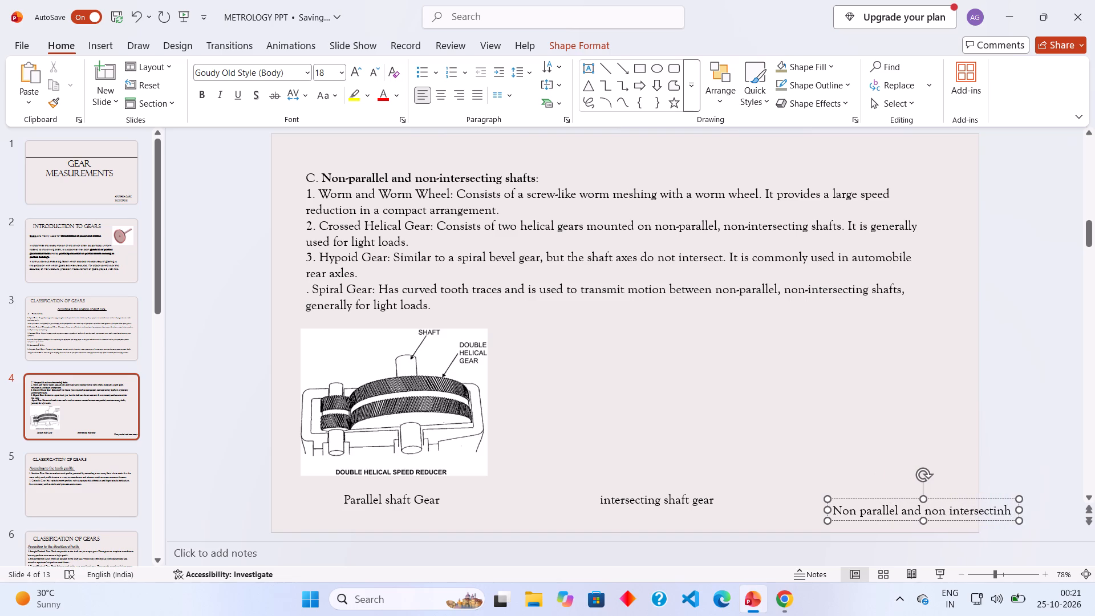
pyautogui.press('BackSpace')
pyautogui.press('g')
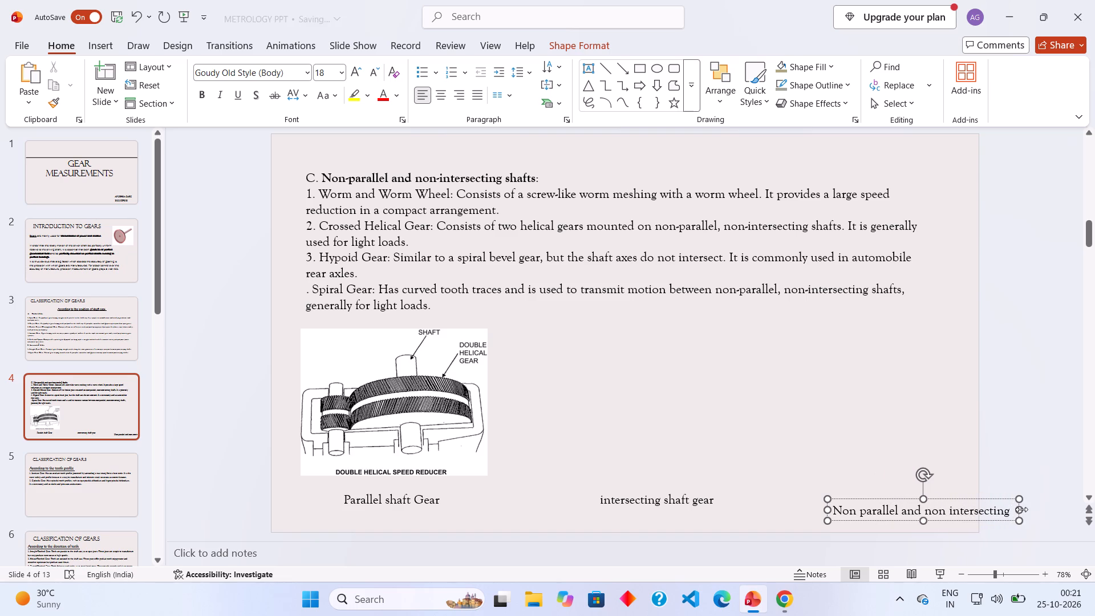
# Narrow the "Non parallel and non intersecting" caption to wrap onto two lines and move it up level with the other captions.
pyautogui.moveTo(1021, 509); pyautogui.dragTo(928, 516)
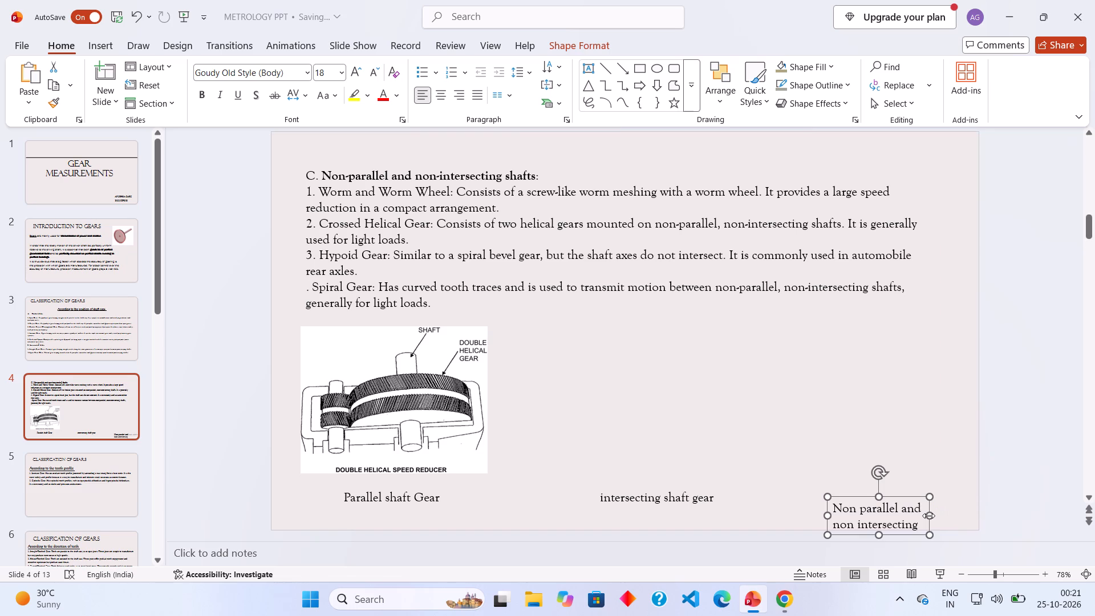
pyautogui.moveTo(898, 534); pyautogui.dragTo(900, 514)
pyautogui.click(1056, 452)
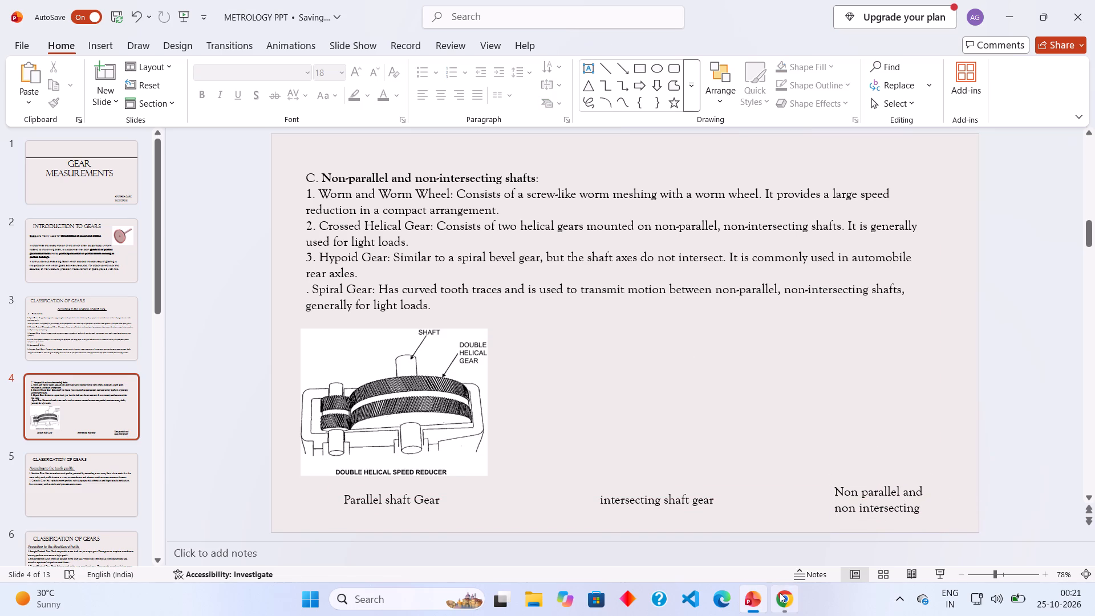
# Switch to Google Chrome, preview the spiral bevel and hypoid gear drawing, and browse the image results for suitable gear pictures.
pyautogui.click(782, 598)
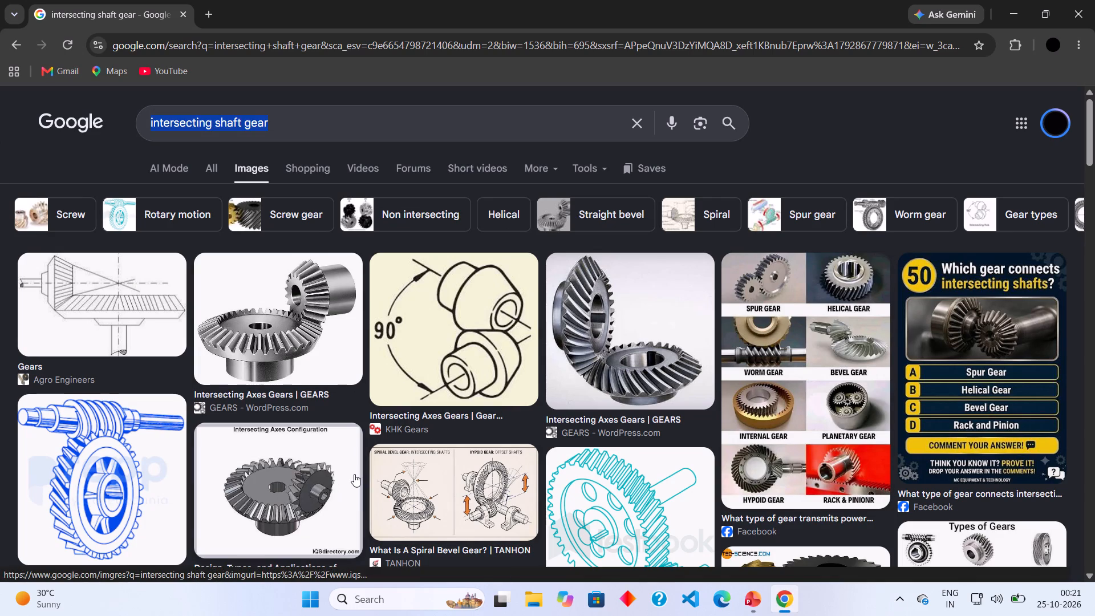
pyautogui.click(475, 496)
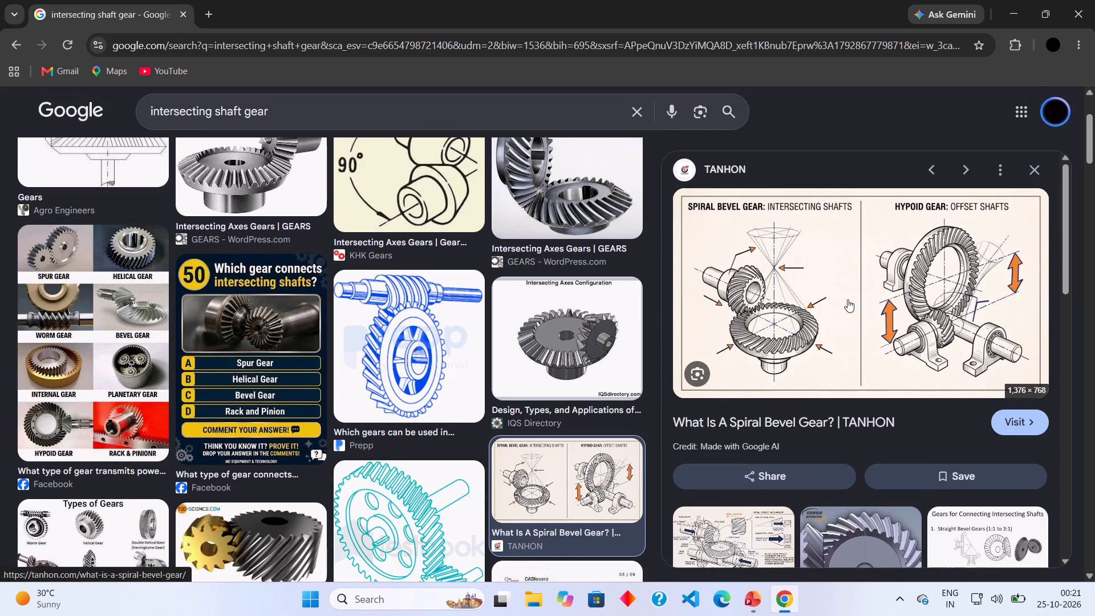
pyautogui.rightClick(847, 299)
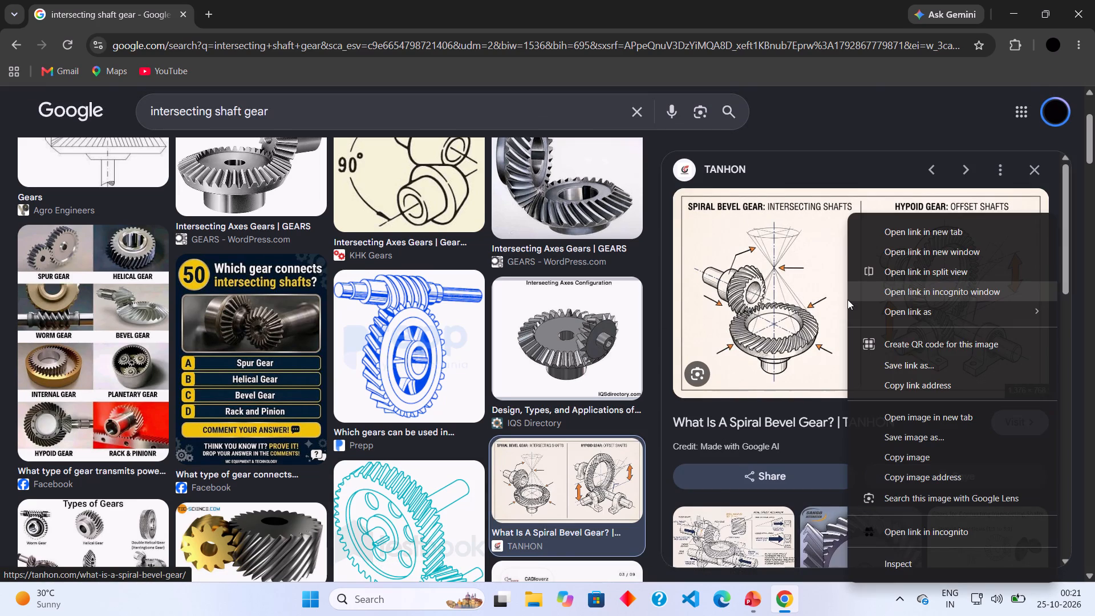
pyautogui.click(871, 114)
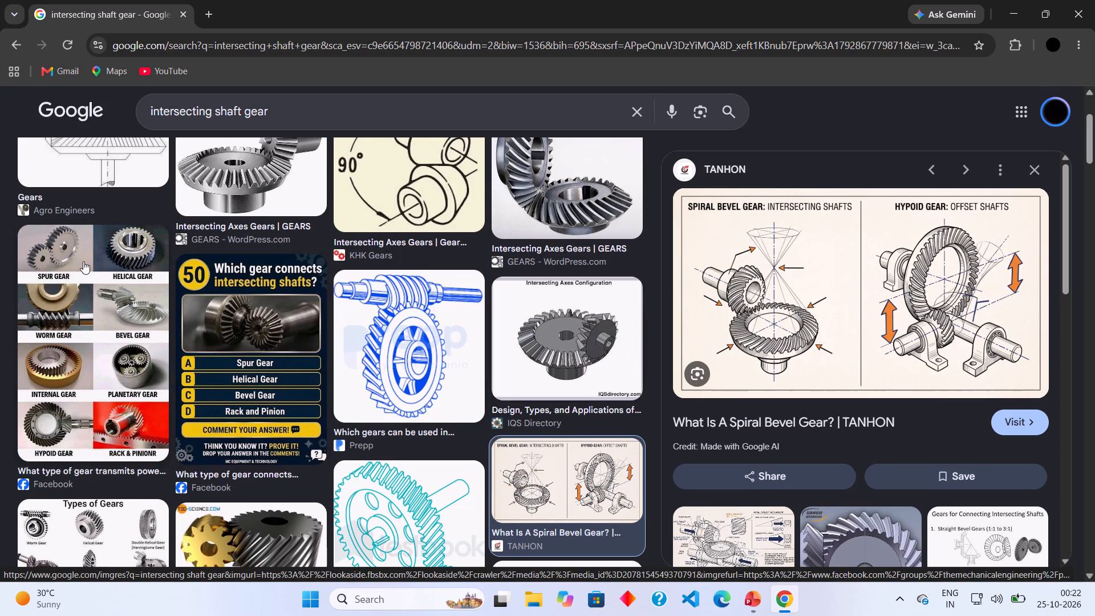
pyautogui.scroll(5, 83, 261)
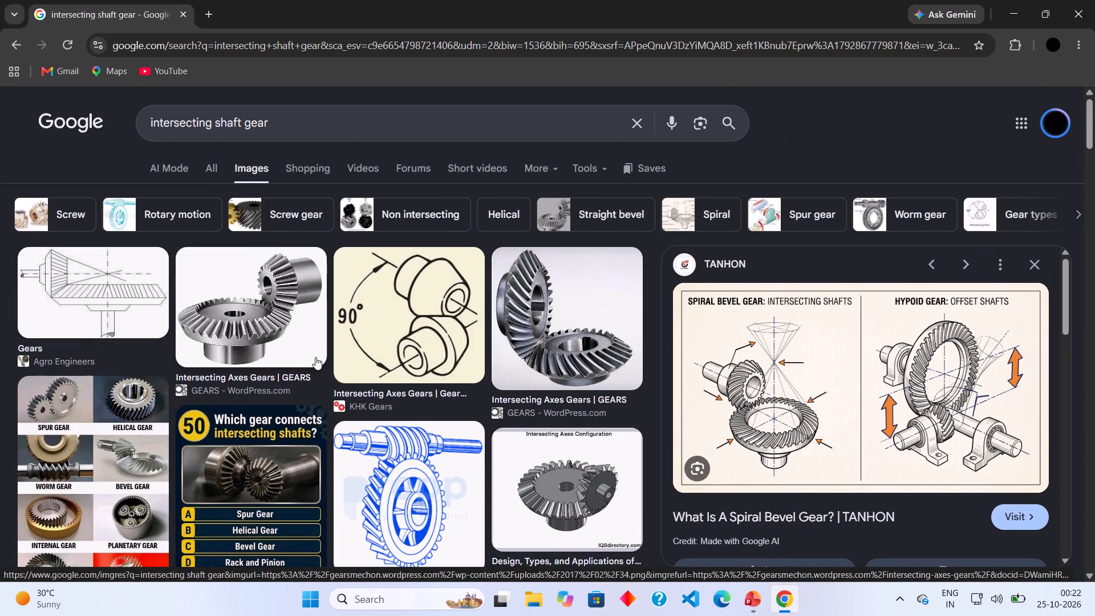
pyautogui.scroll(-1, 234, 299)
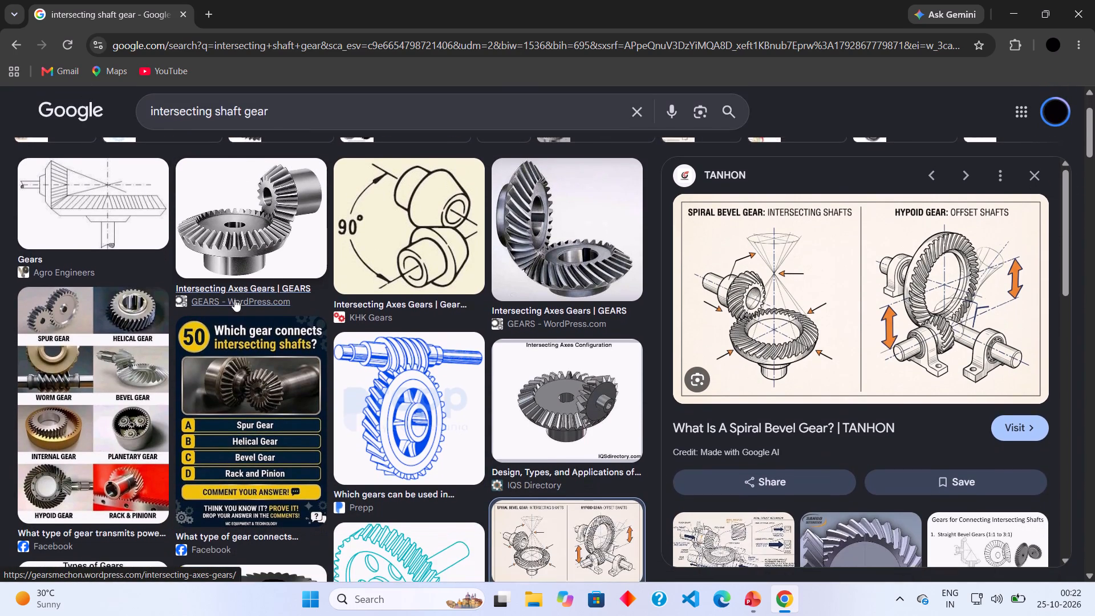
pyautogui.scroll(-2, 234, 299)
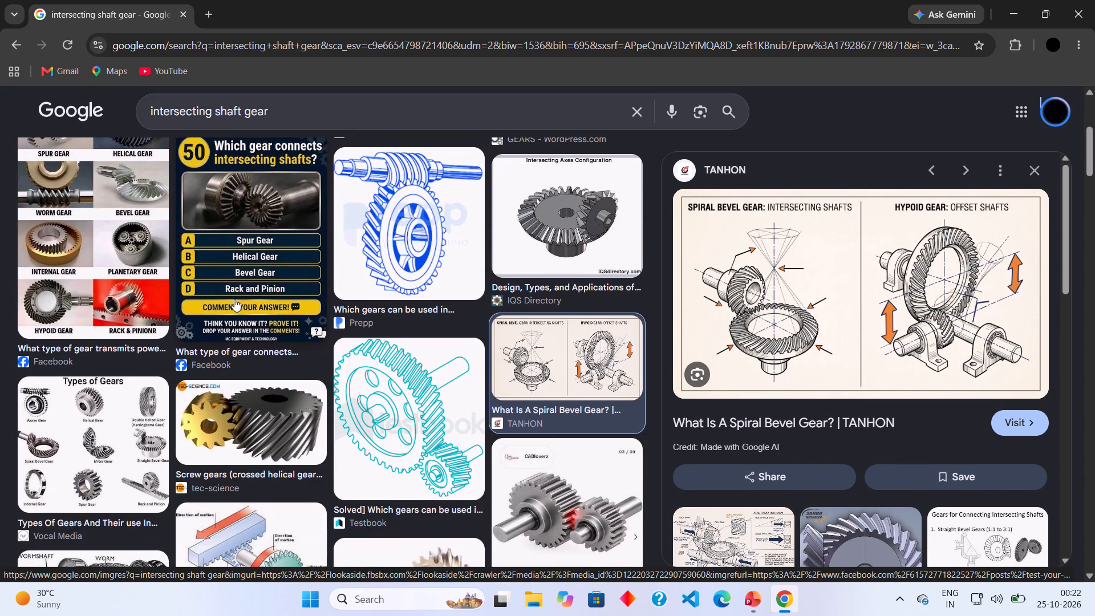
pyautogui.scroll(-1, 234, 299)
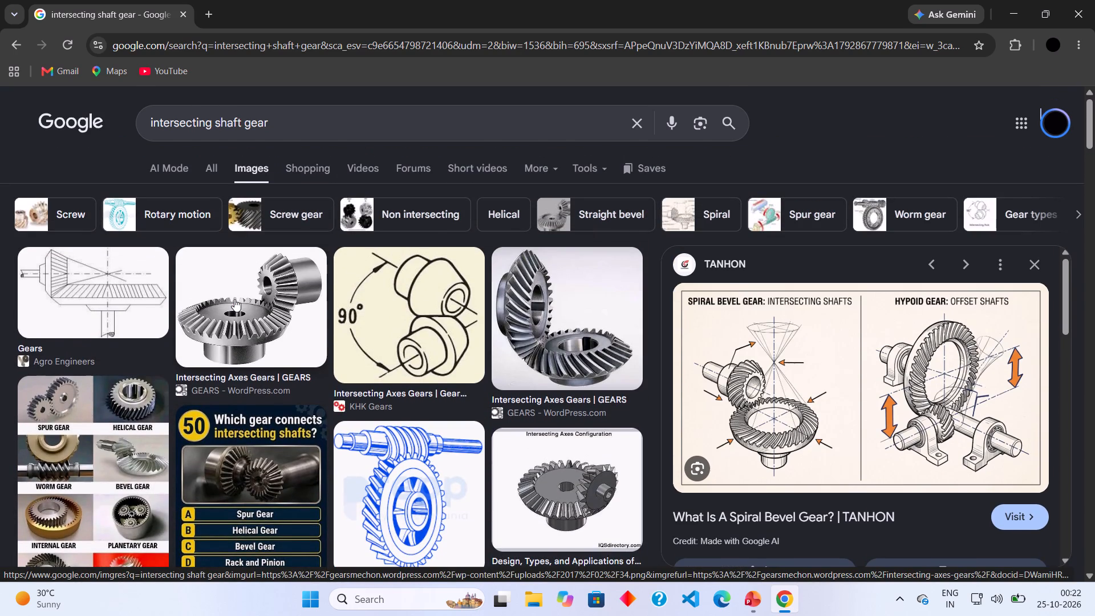
pyautogui.scroll(-1, 350, 404)
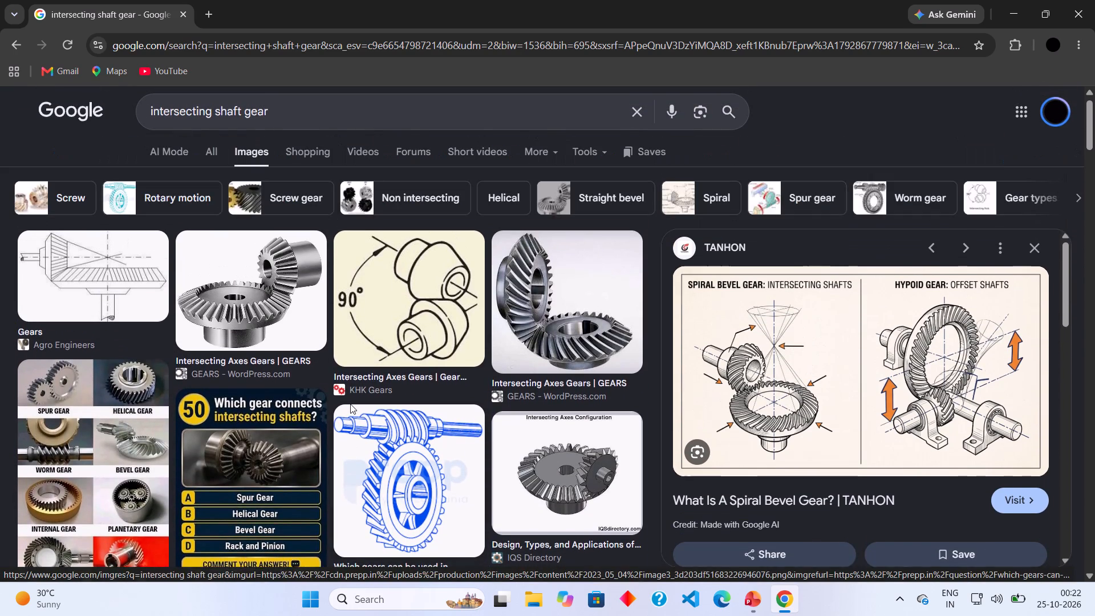
pyautogui.scroll(-3, 350, 404)
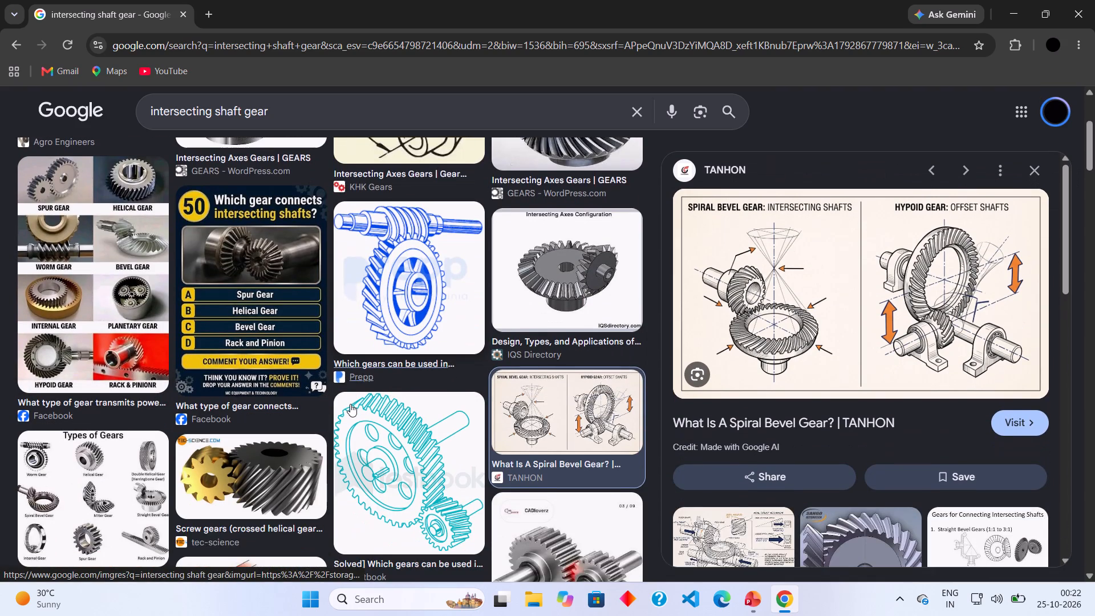
pyautogui.scroll(-4, 350, 404)
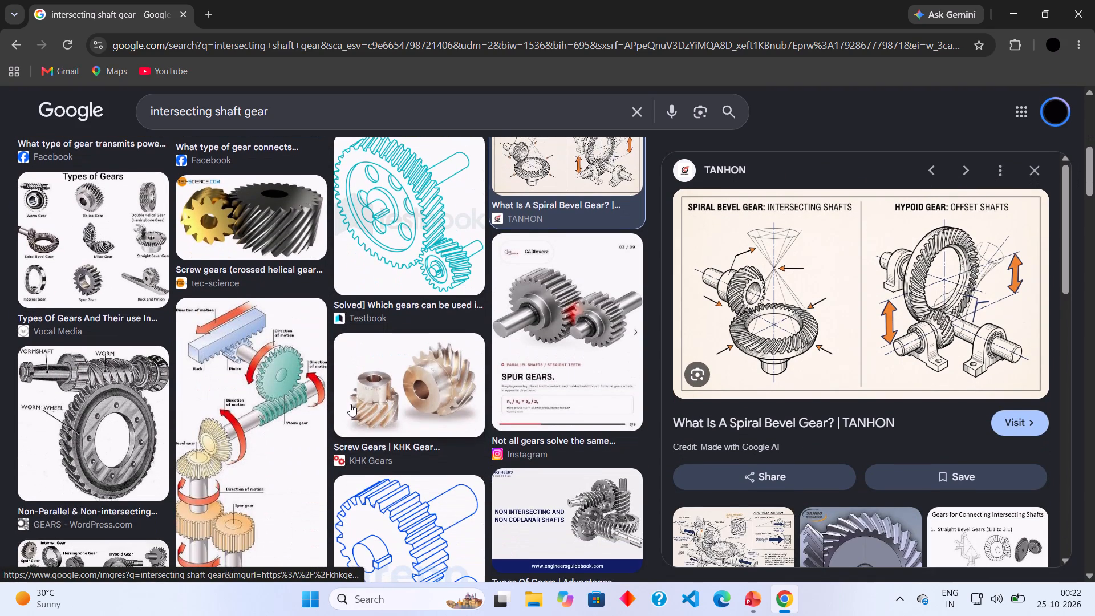
pyautogui.scroll(-1, 268, 437)
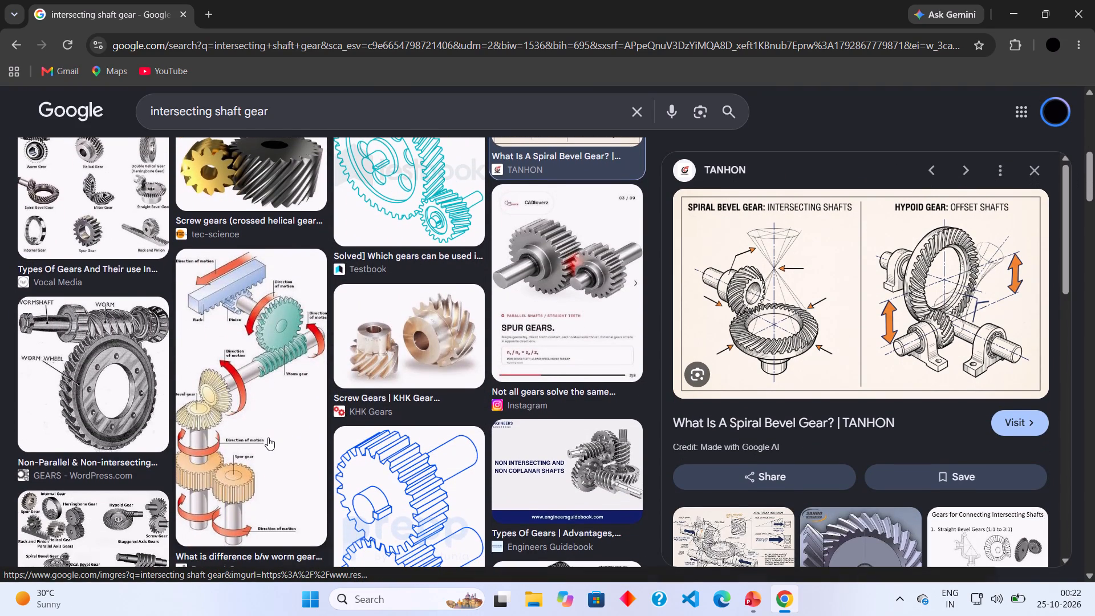
# Copy the worm and worm wheel picture from the GEARS - WordPress.com image result and paste it onto slide 4 in PowerPoint.
pyautogui.click(127, 384)
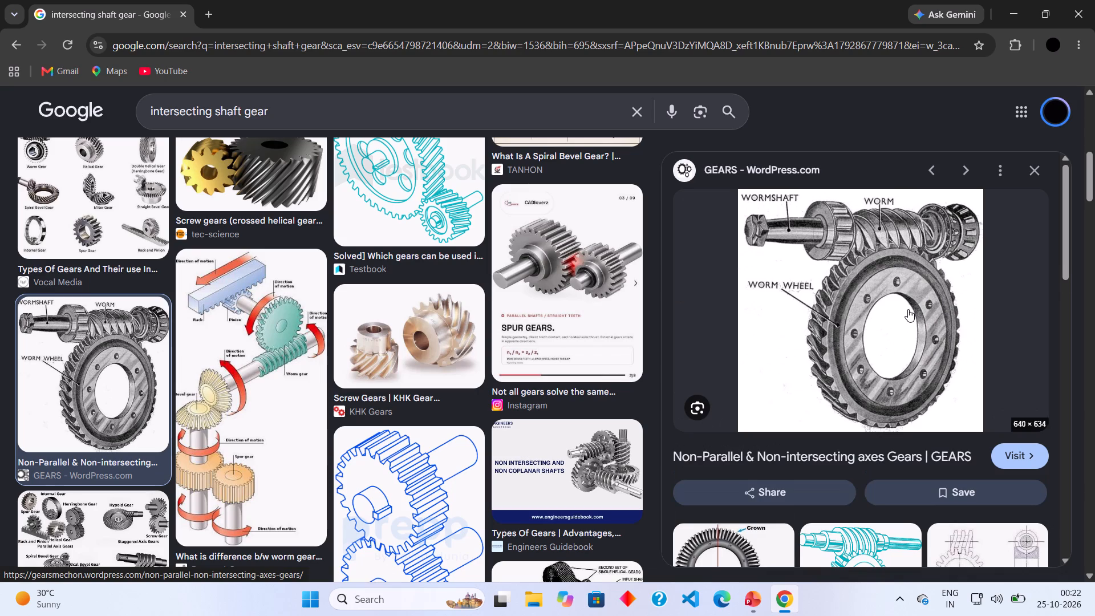
pyautogui.rightClick(908, 309)
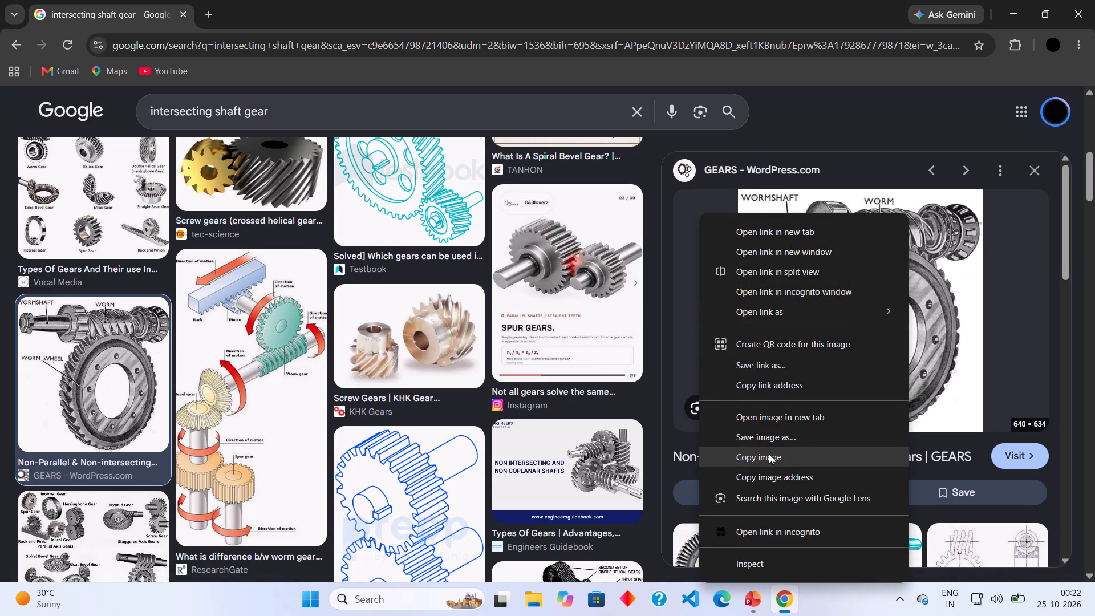
pyautogui.click(769, 454)
pyautogui.click(756, 602)
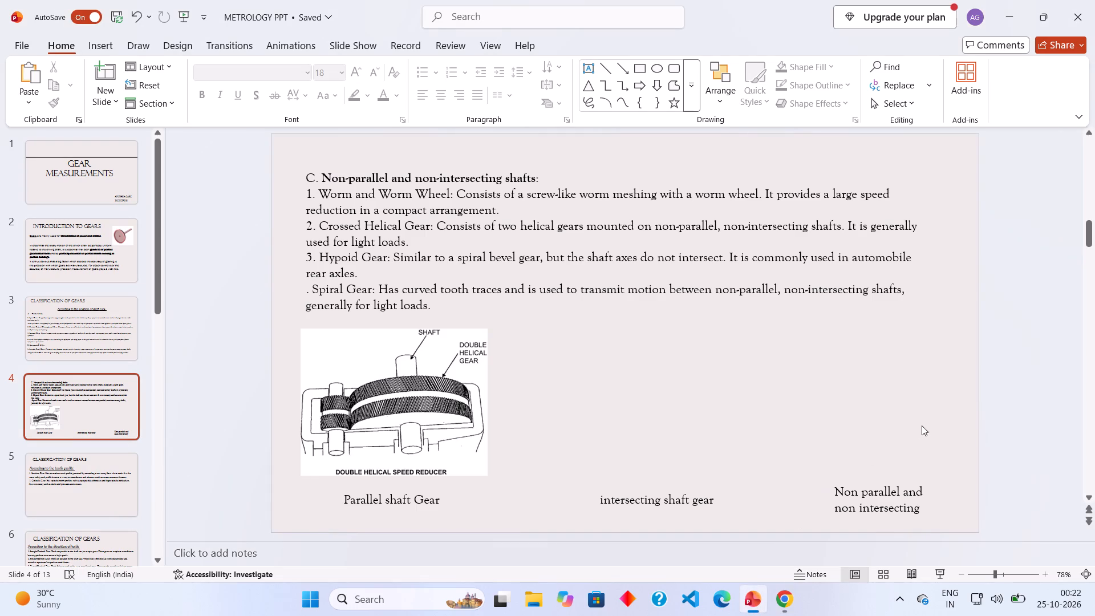
pyautogui.click(876, 406)
pyautogui.hotkey('ctrl', 'v')
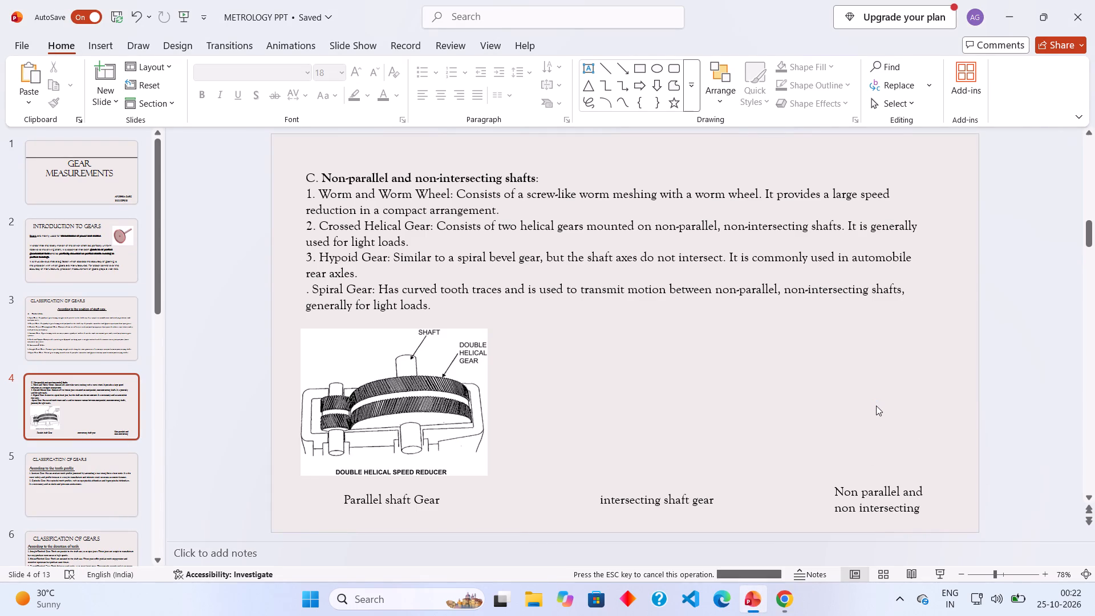
# Shrink the worm gear picture to about 7.4 cm wide and place it above the "Non parallel and non intersecting" caption.
pyautogui.moveTo(777, 180); pyautogui.dragTo(718, 228)
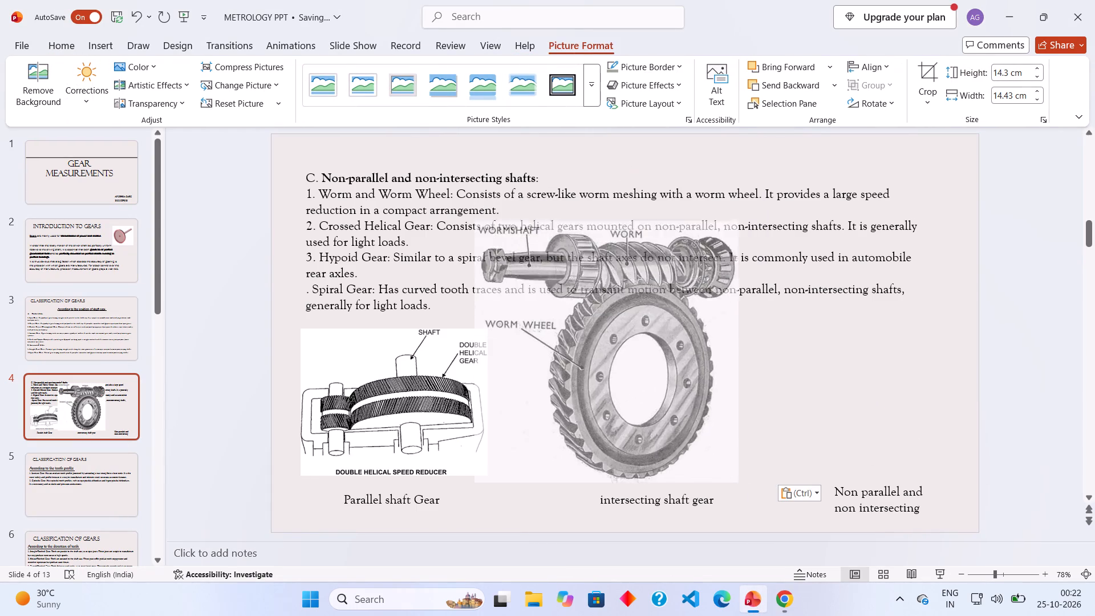
pyautogui.moveTo(718, 228); pyautogui.dragTo(619, 329)
pyautogui.moveTo(552, 395); pyautogui.dragTo(871, 382)
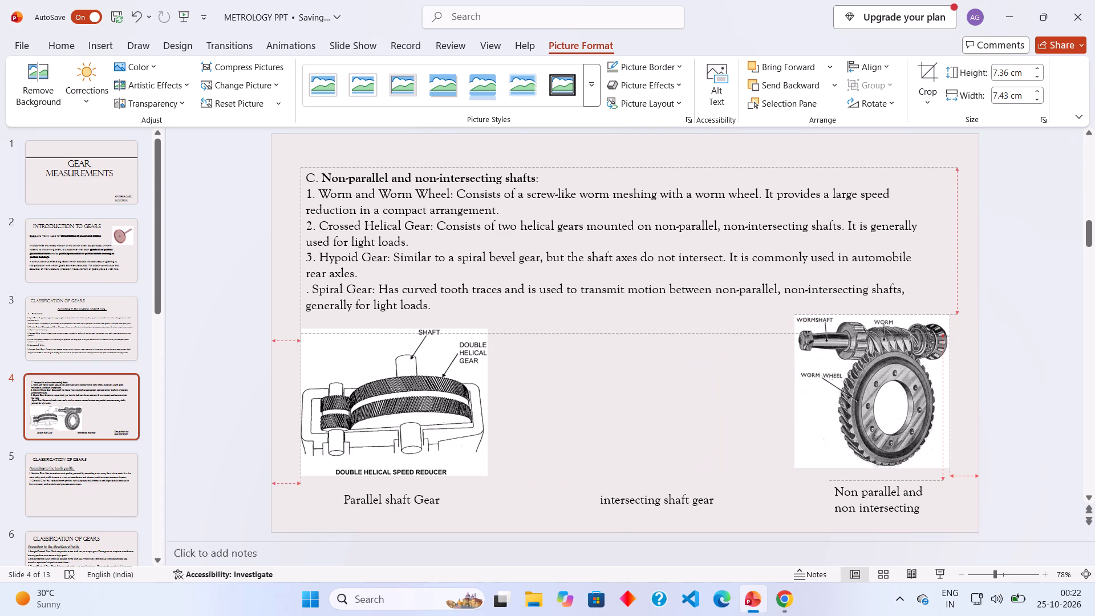
pyautogui.click(888, 387)
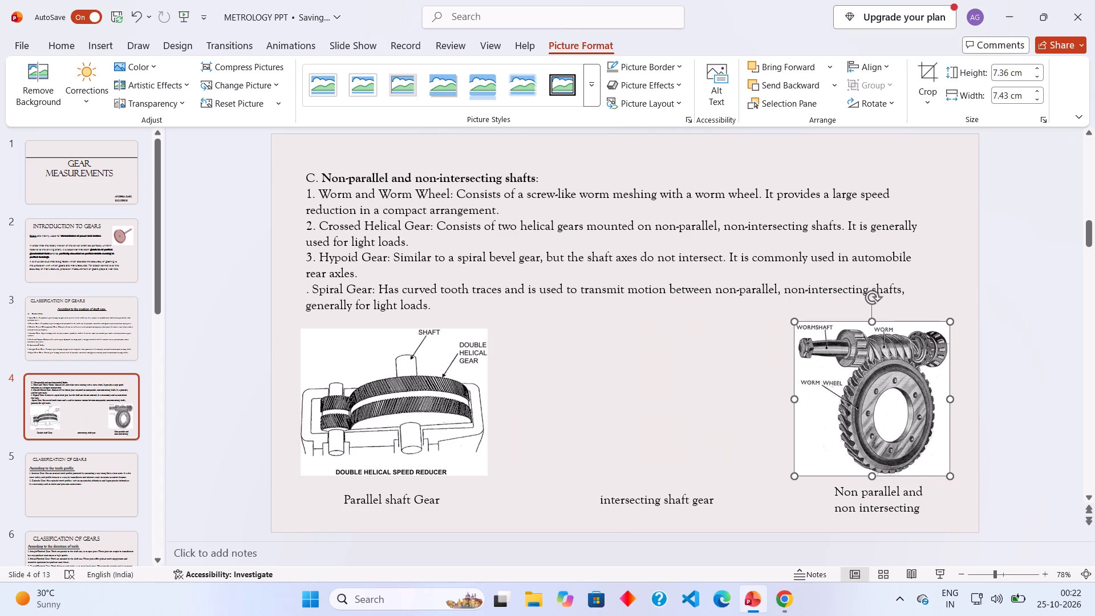
pyautogui.click(995, 382)
# Copy the straight bevel gear picture from Chrome's "Intersecting Axes Gears" result and paste it onto slide 4 in PowerPoint.
pyautogui.click(785, 593)
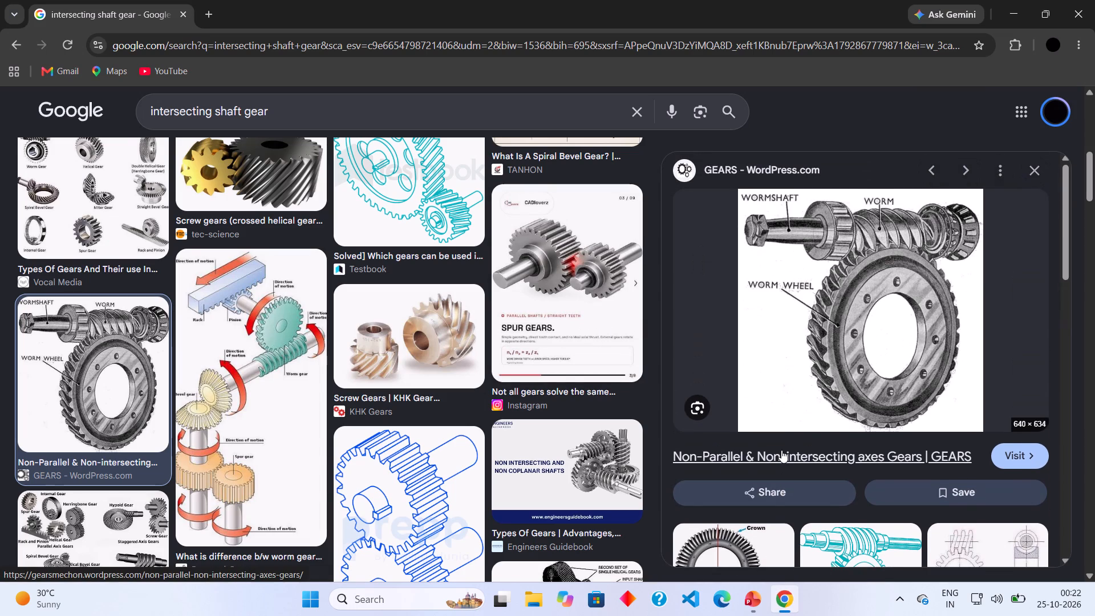
pyautogui.scroll(8, 526, 276)
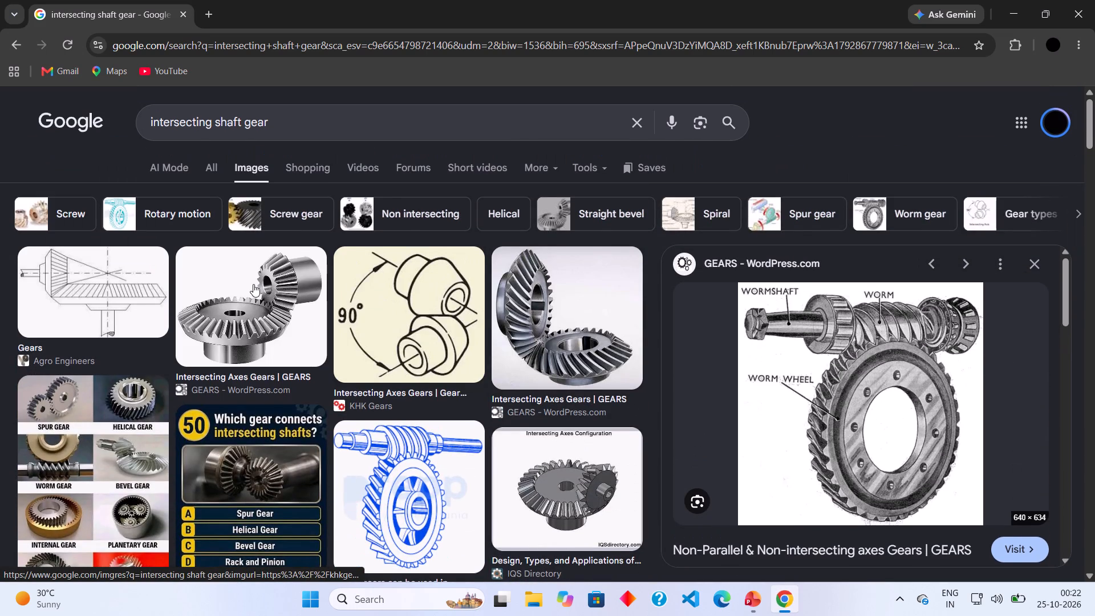
pyautogui.click(253, 284)
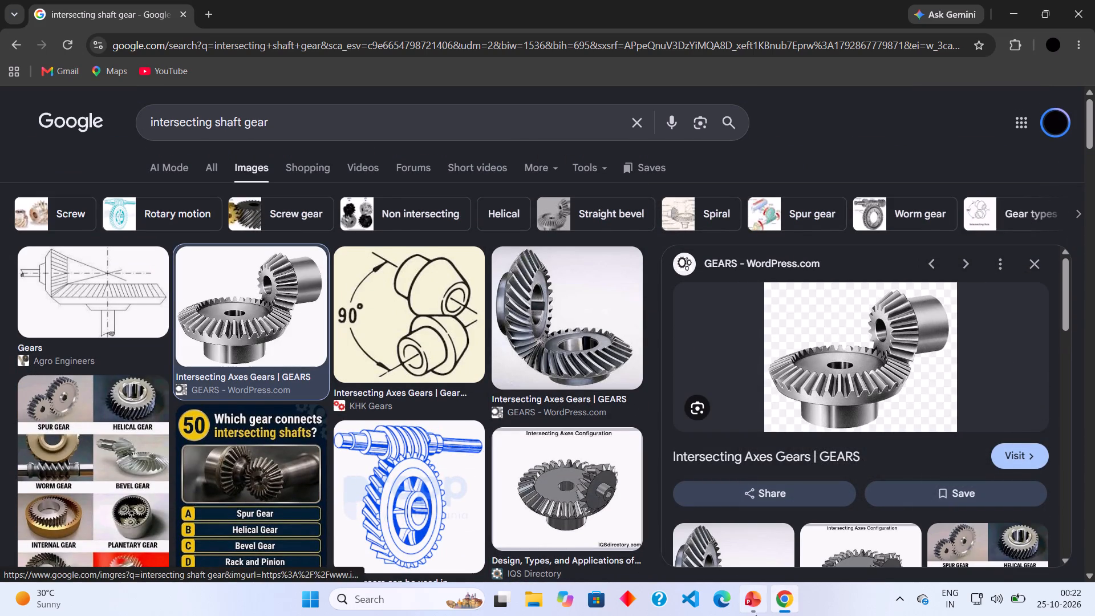
pyautogui.click(753, 615)
pyautogui.click(782, 612)
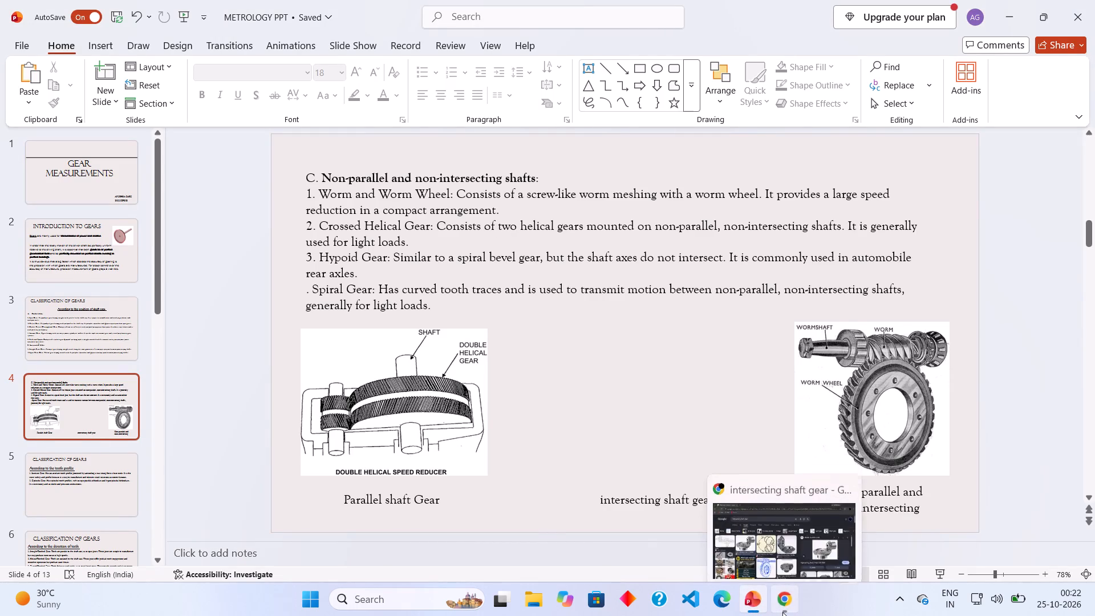
pyautogui.rightClick(870, 367)
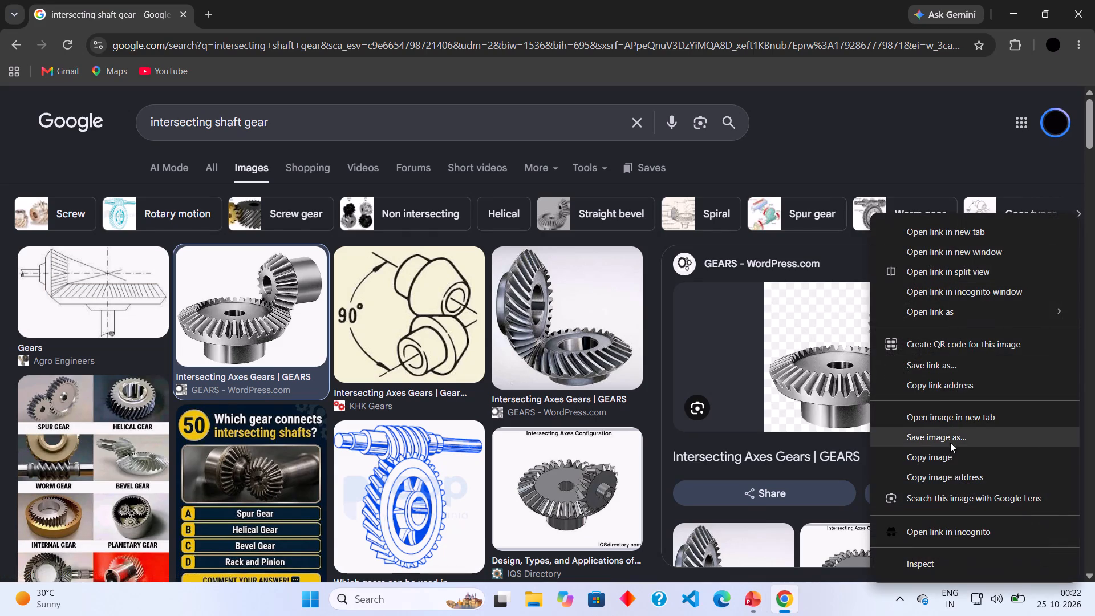
pyautogui.click(951, 452)
pyautogui.click(759, 593)
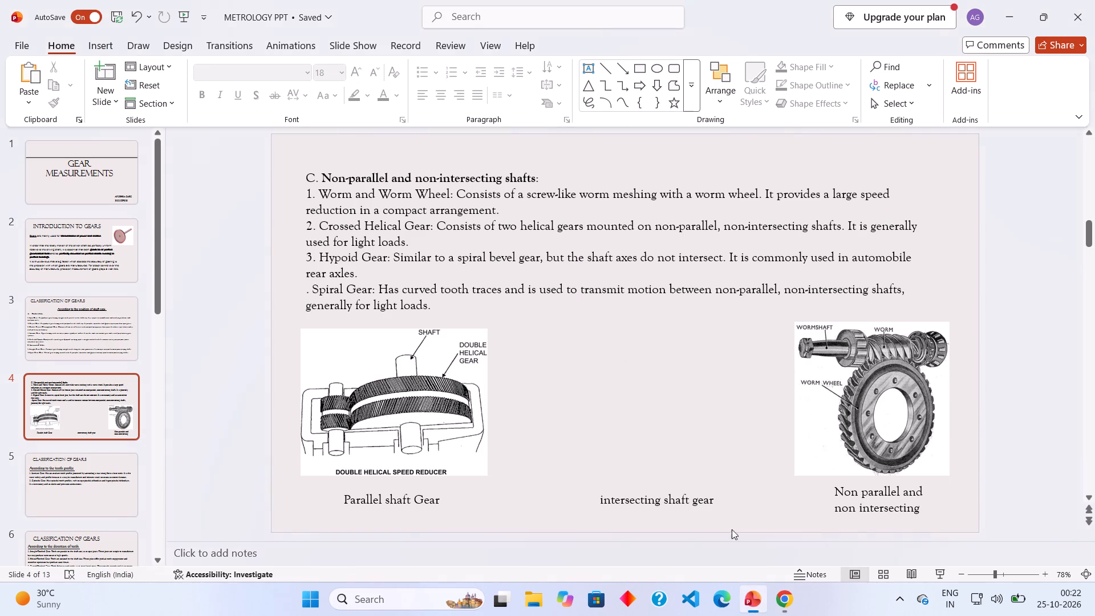
pyautogui.hotkey('ctrl', 'v')
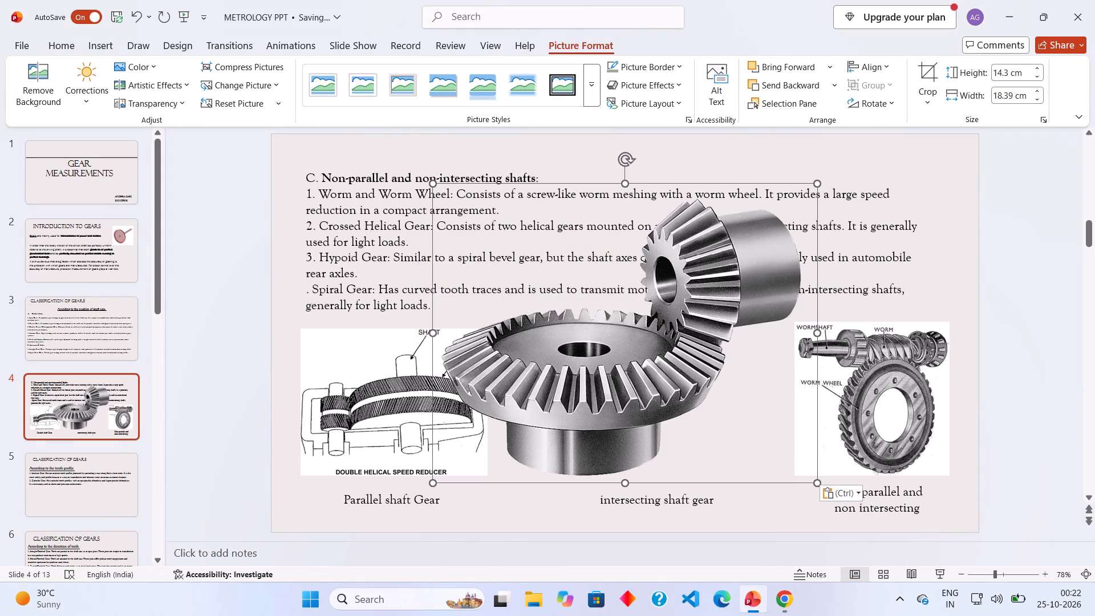
# Shrink the bevel gear picture to about 7.5 cm wide and place it above the "intersecting shaft gear" caption.
pyautogui.moveTo(817, 185); pyautogui.dragTo(570, 360)
pyautogui.moveTo(529, 451); pyautogui.dragTo(665, 418)
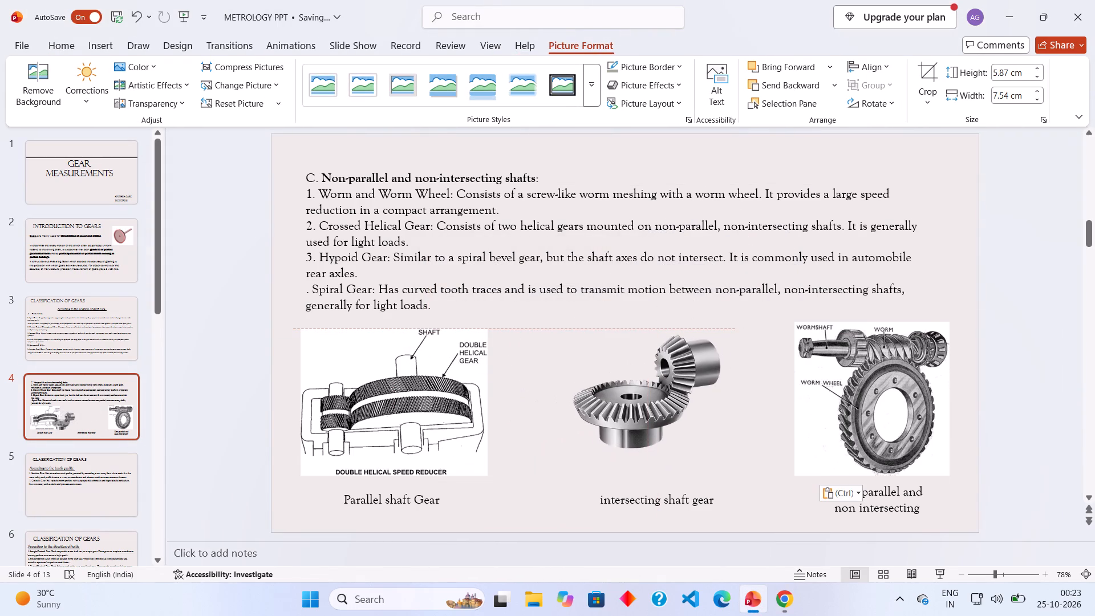
pyautogui.moveTo(665, 418); pyautogui.dragTo(674, 423)
pyautogui.click(1022, 383)
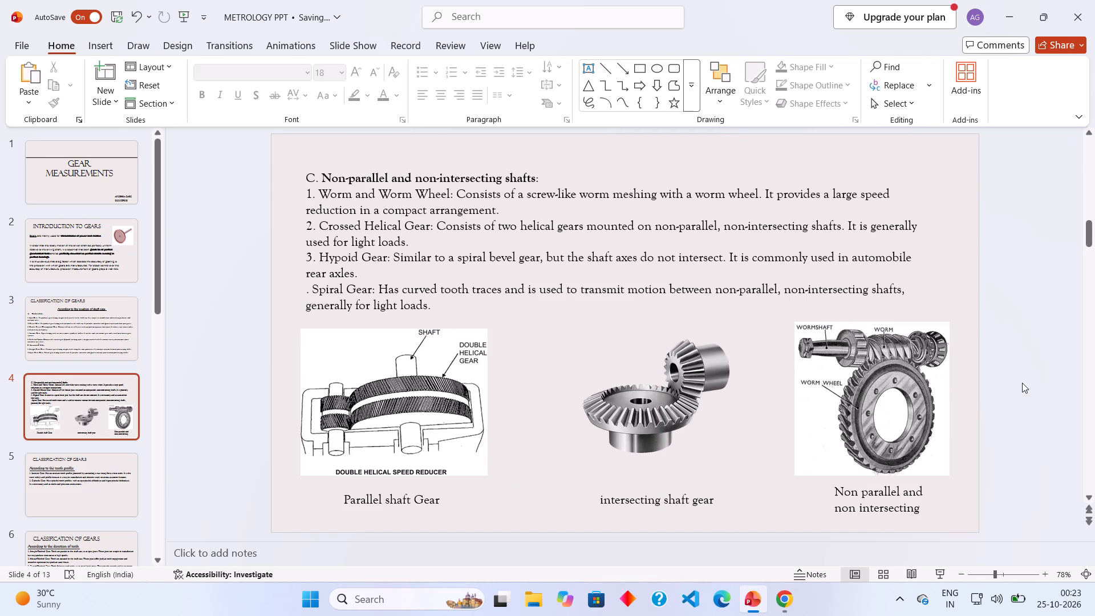
# Look through the neighbouring gear slides and return to slide 5 on classification according to the tooth profile.
pyautogui.press('Up')
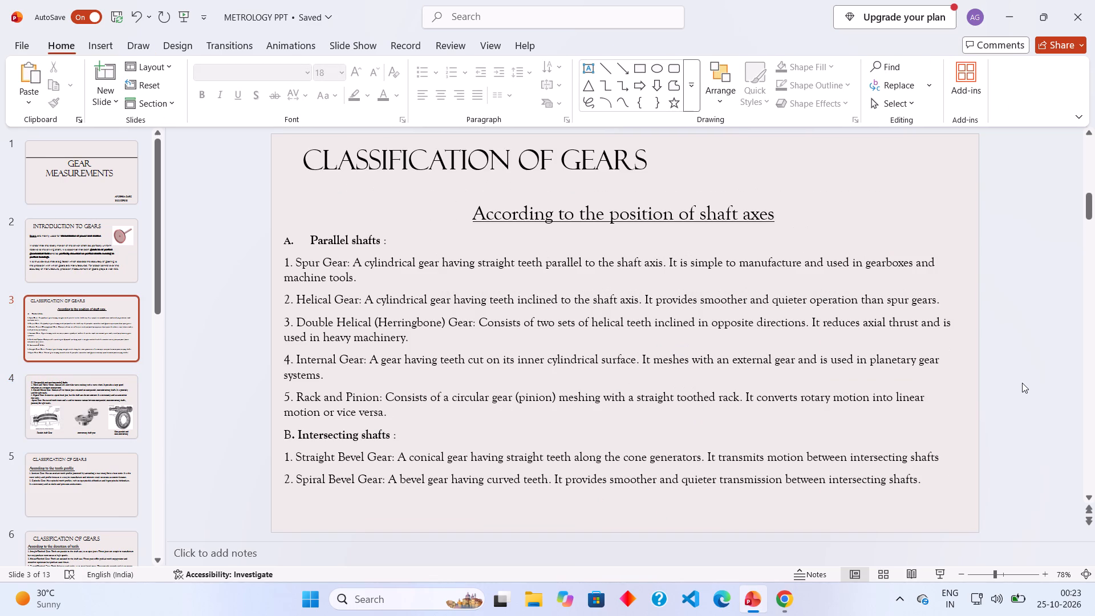
pyautogui.press('Down')
pyautogui.press('Down')
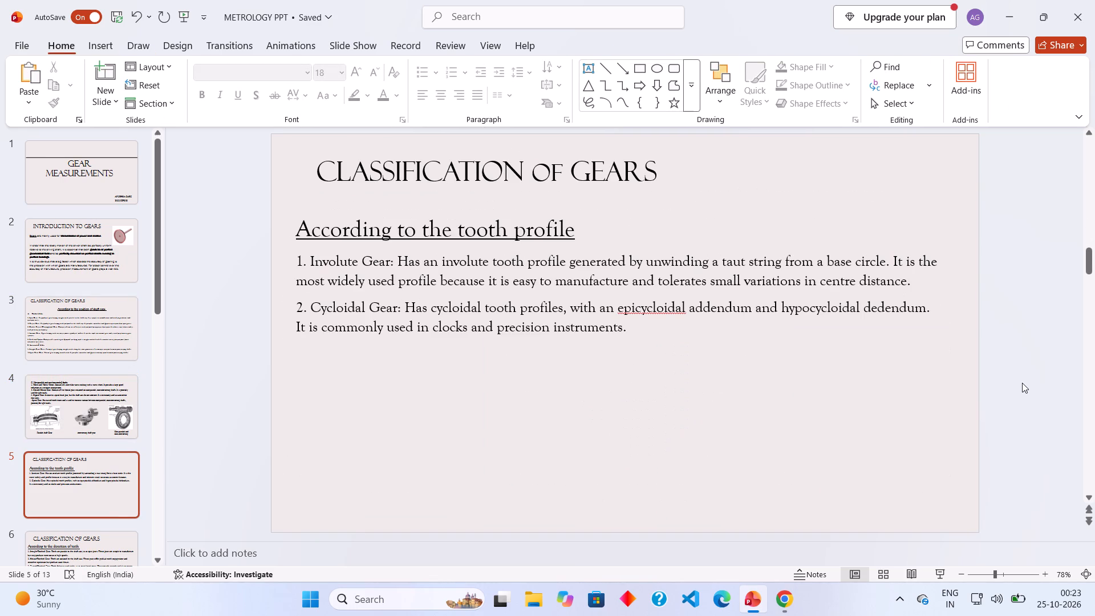
pyautogui.press('Down')
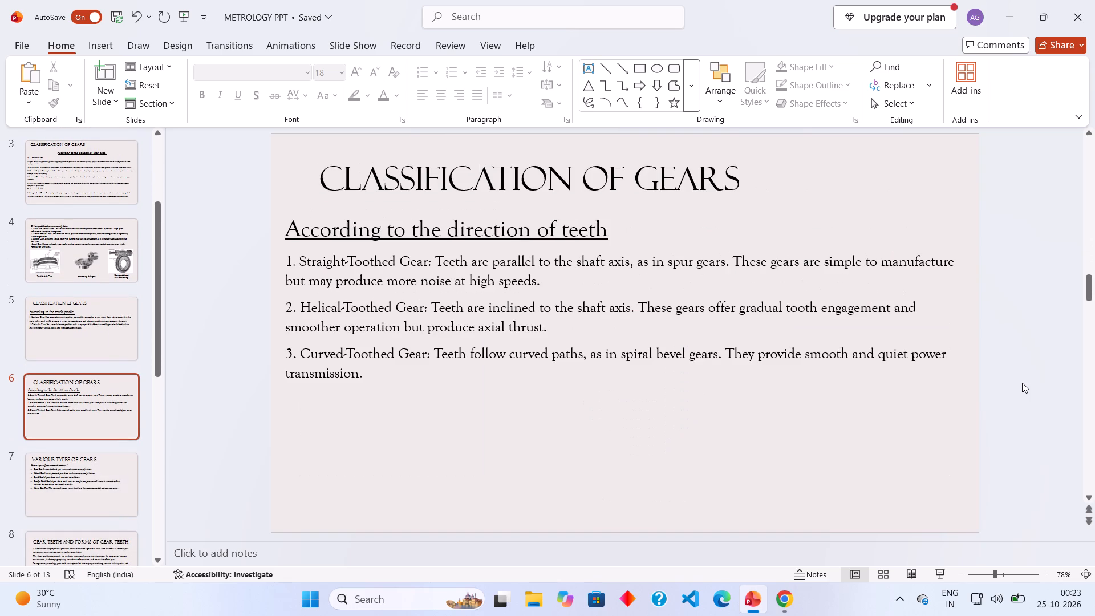
pyautogui.press('Down')
pyautogui.press('Up')
pyautogui.press('Up')
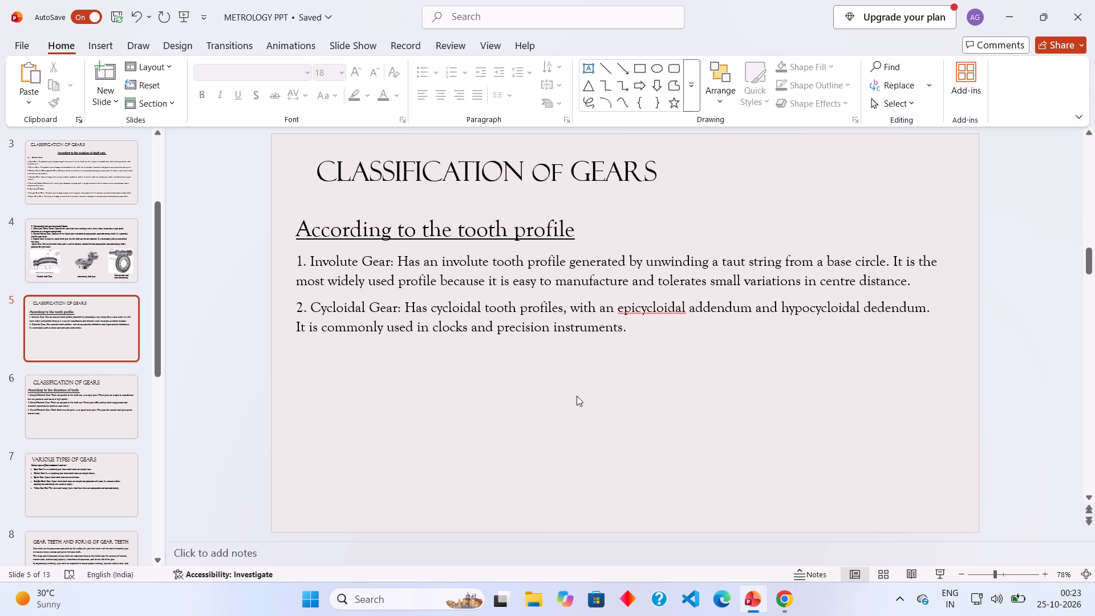
# Switch to Google Chrome and search images for "involute and cycloidal gear profile".
pyautogui.click(777, 612)
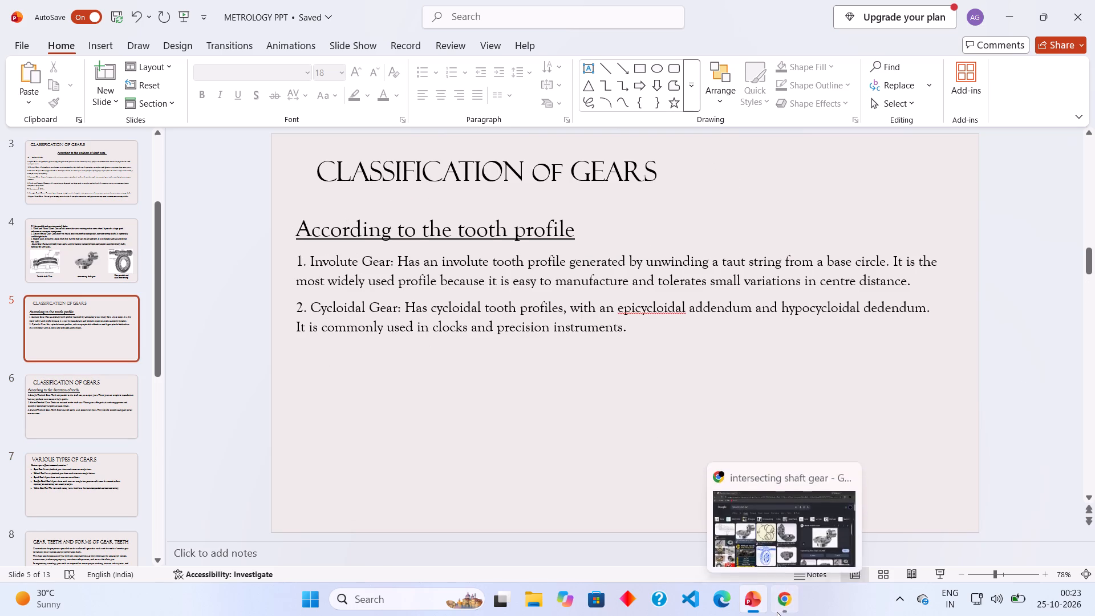
pyautogui.moveTo(270, 118); pyautogui.dragTo(144, 119)
pyautogui.write('invol')
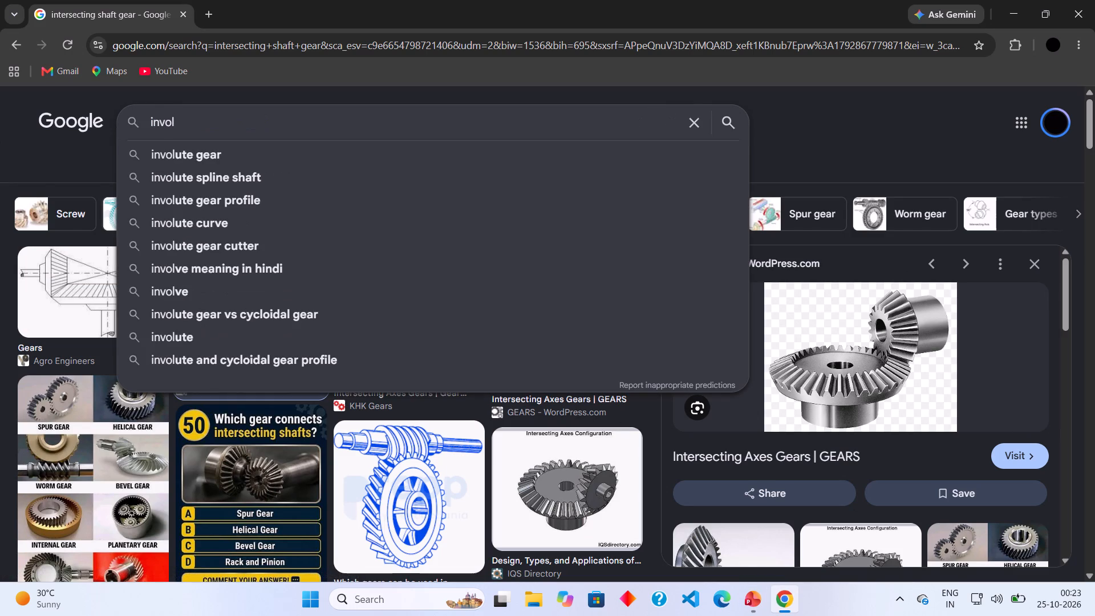
pyautogui.press('Down')
pyautogui.press('Left')
pyautogui.press('Left')
pyautogui.press('Left')
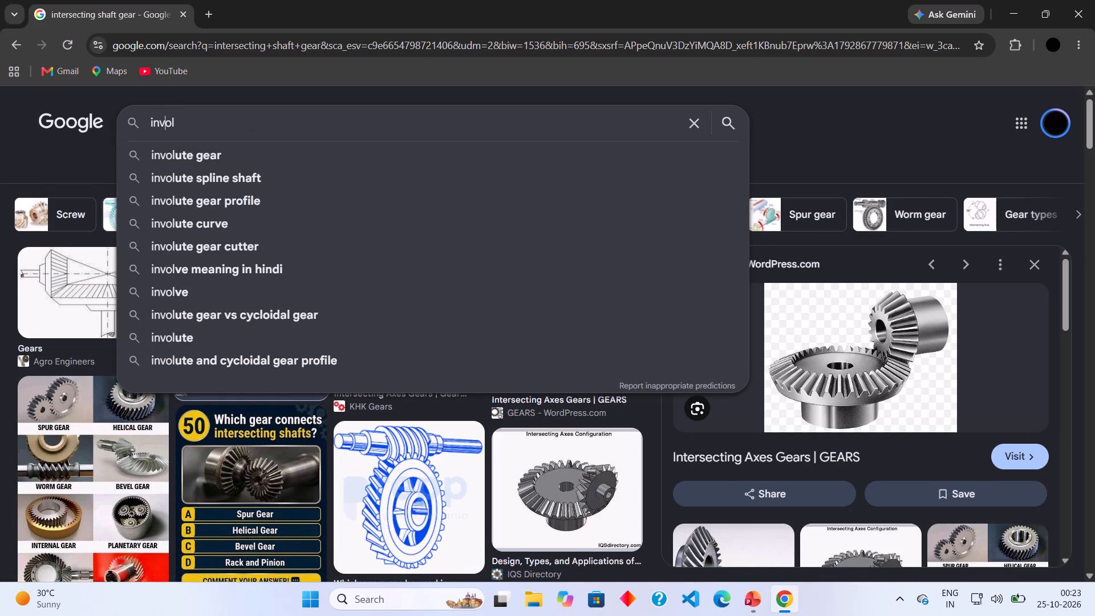
pyautogui.press('Right')
pyautogui.press('Right')
pyautogui.write('ute')
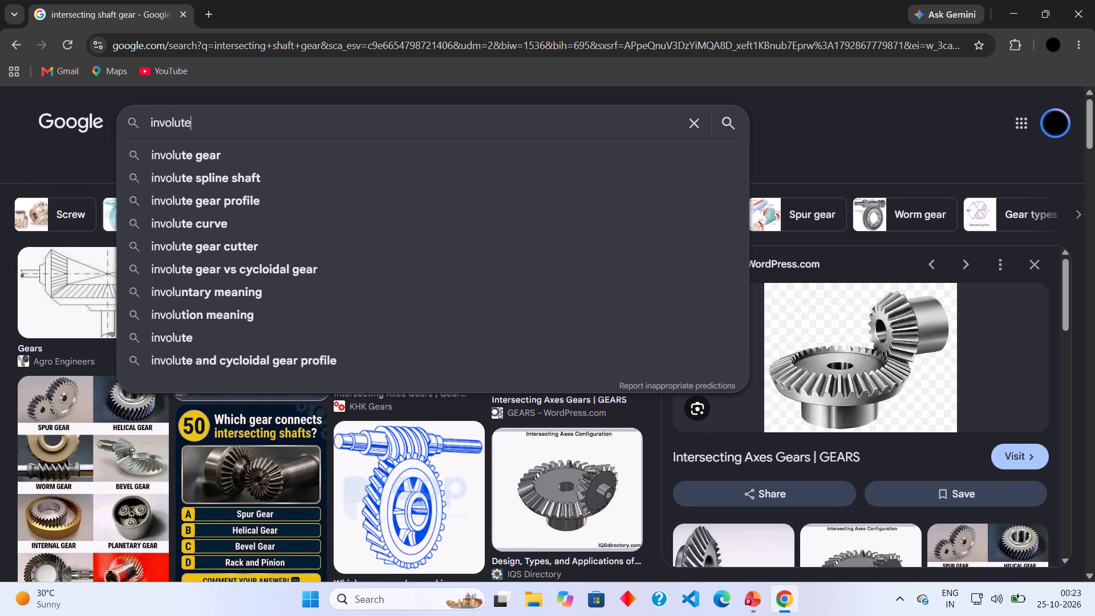
pyautogui.press('space')
pyautogui.write('and')
pyautogui.press('space')
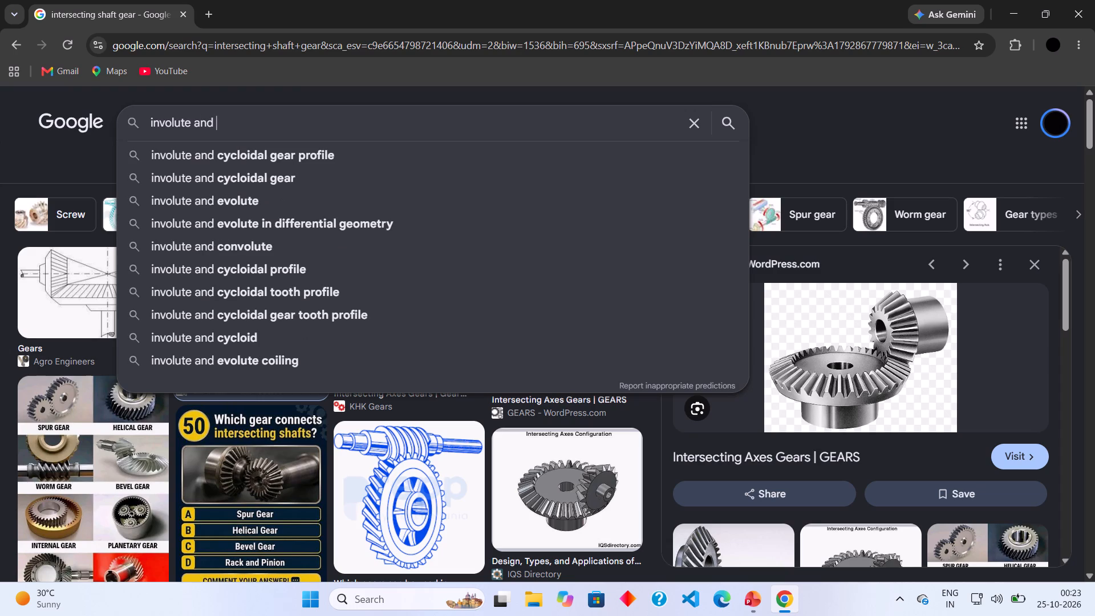
pyautogui.click(244, 153)
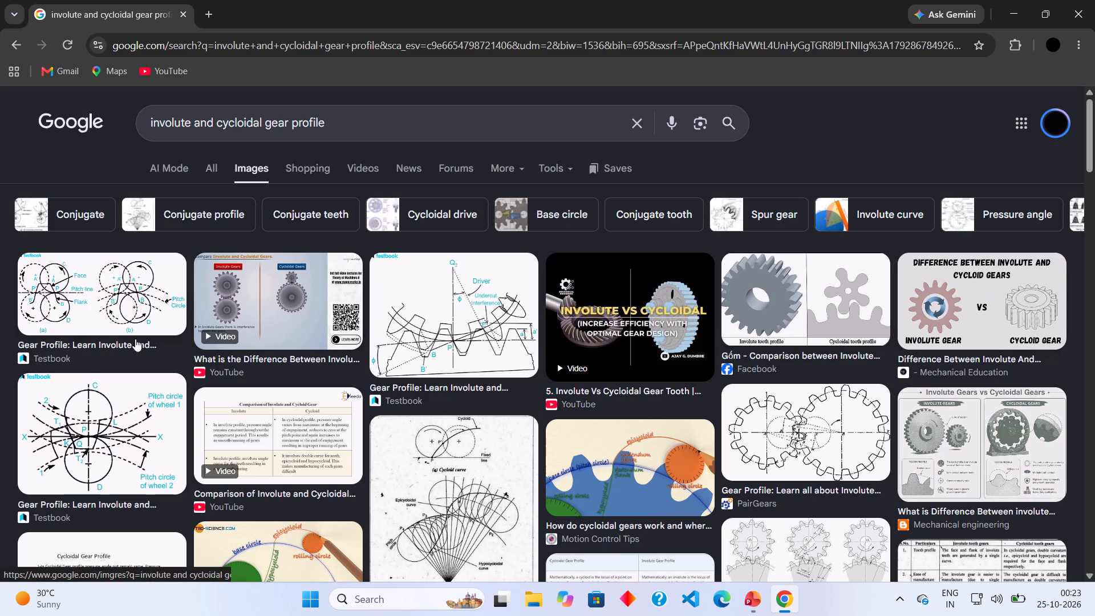
# Look through the involute and cycloidal gear image results, previewing the Wikipedia and Semantic Scholar pictures, for one comparing both profiles.
pyautogui.scroll(-2, 305, 475)
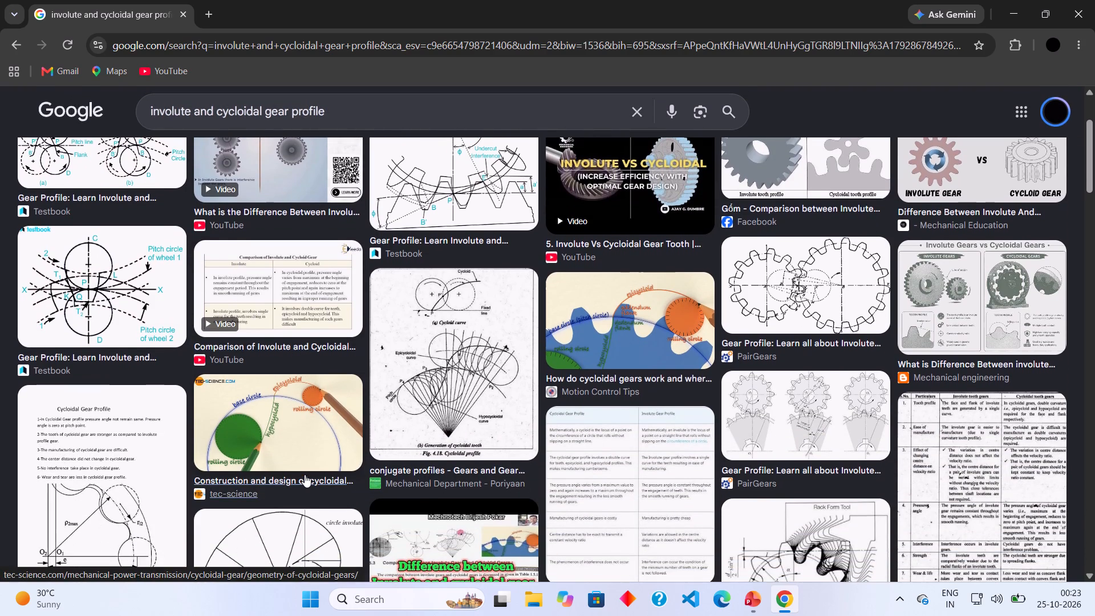
pyautogui.scroll(-3, 305, 475)
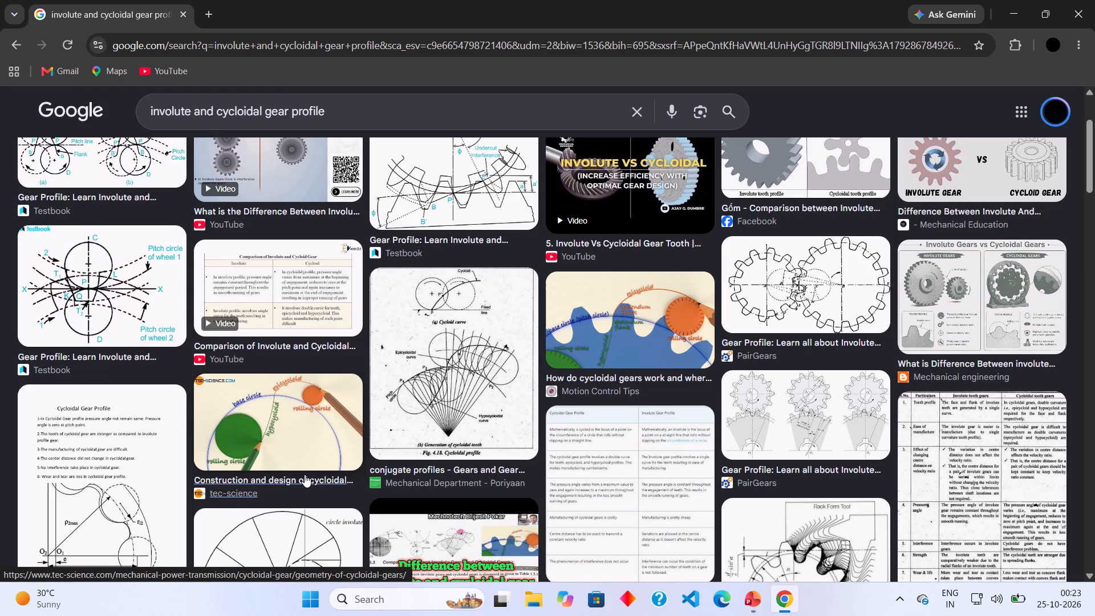
pyautogui.scroll(-2, 305, 475)
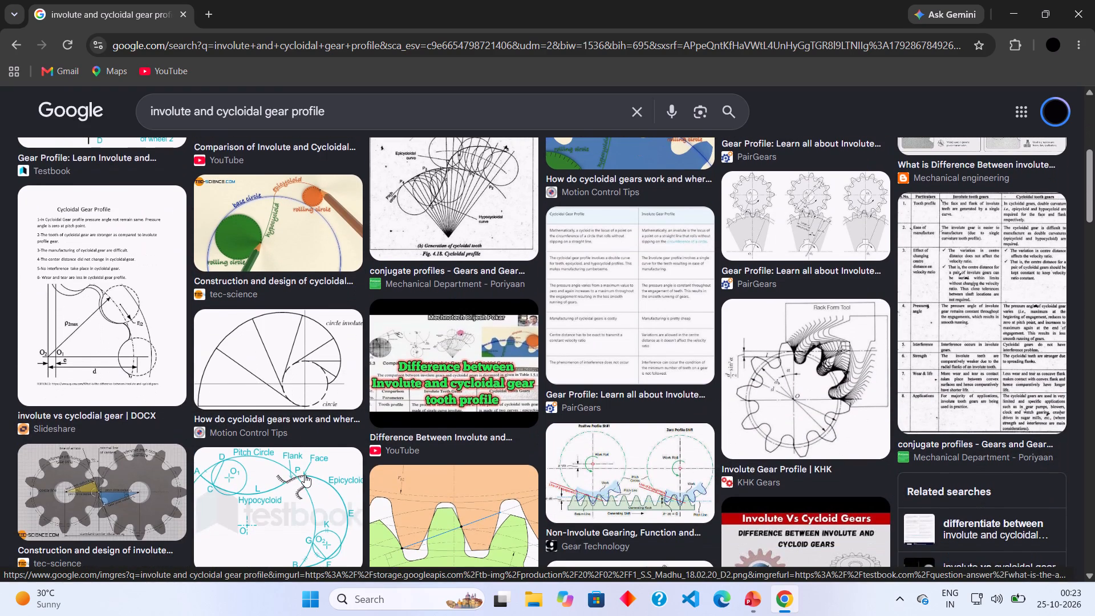
pyautogui.scroll(-2, 305, 475)
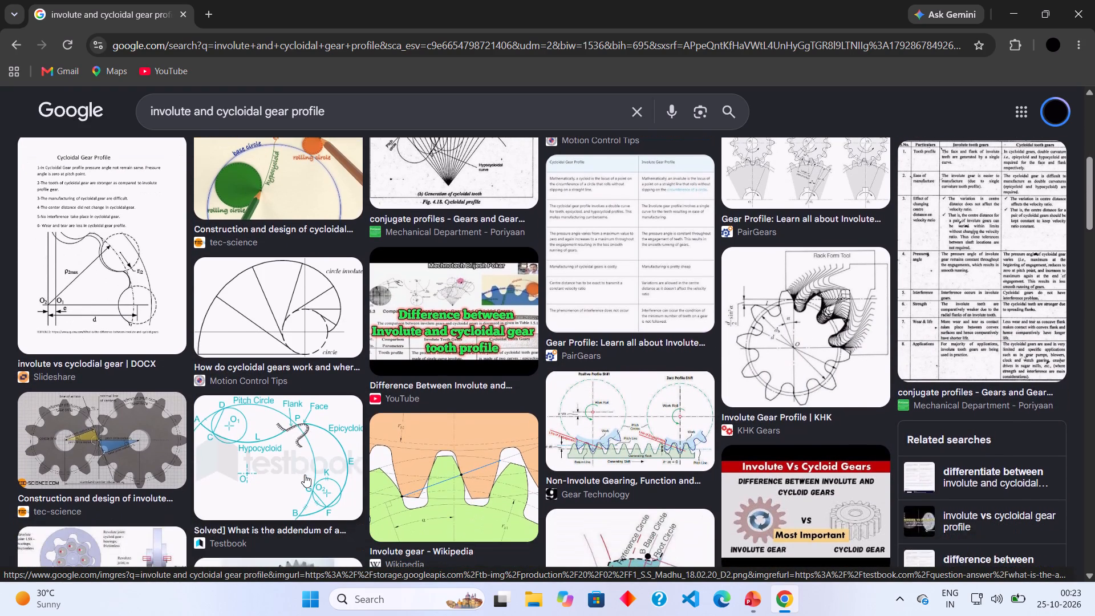
pyautogui.scroll(-2, 305, 475)
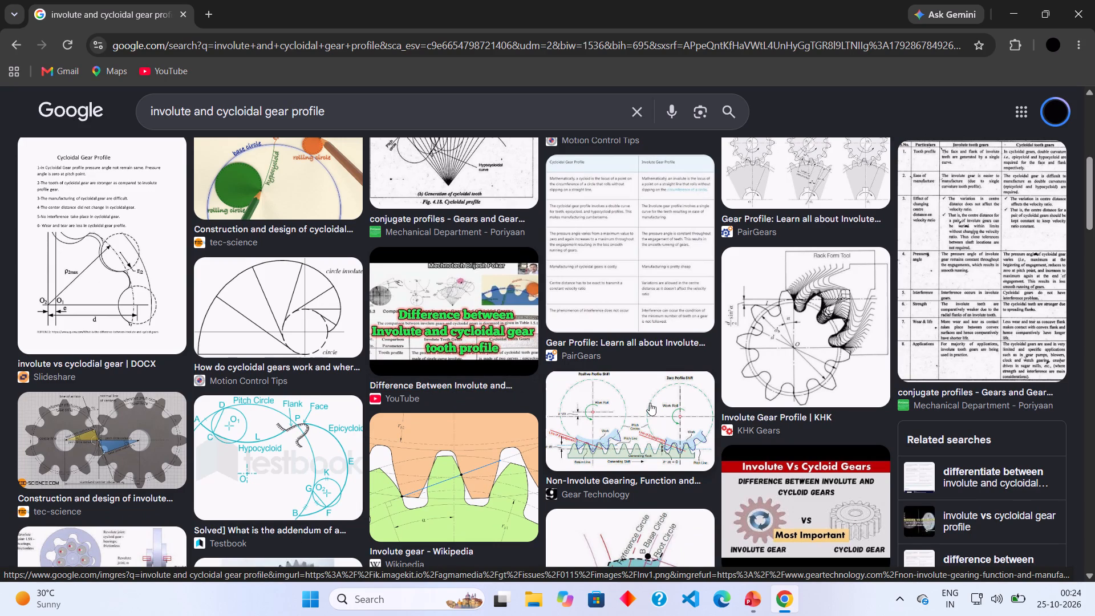
pyautogui.scroll(-2, 643, 439)
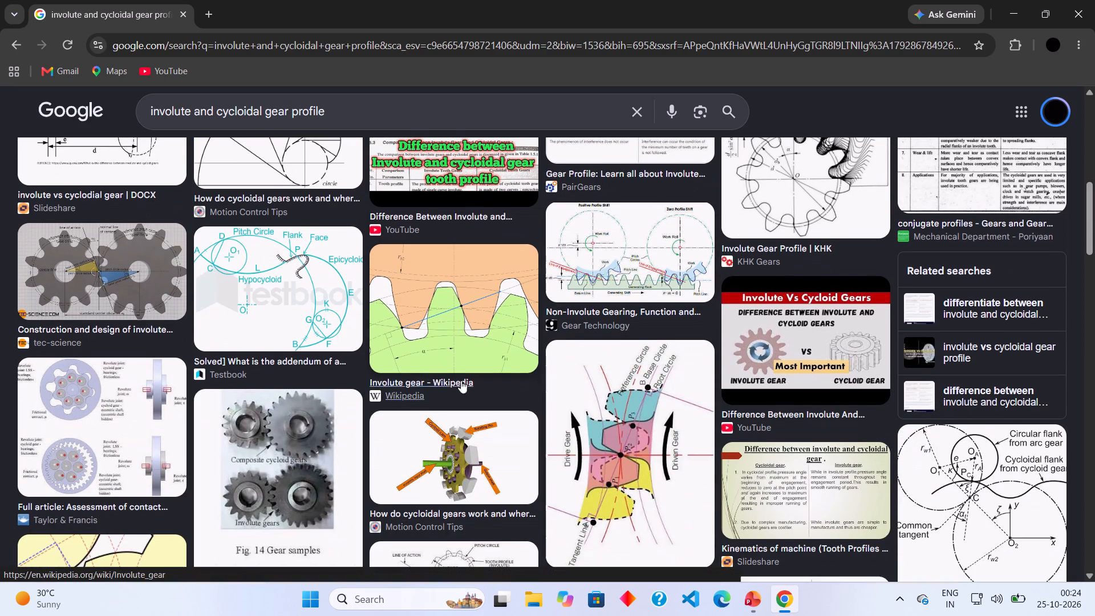
pyautogui.click(458, 324)
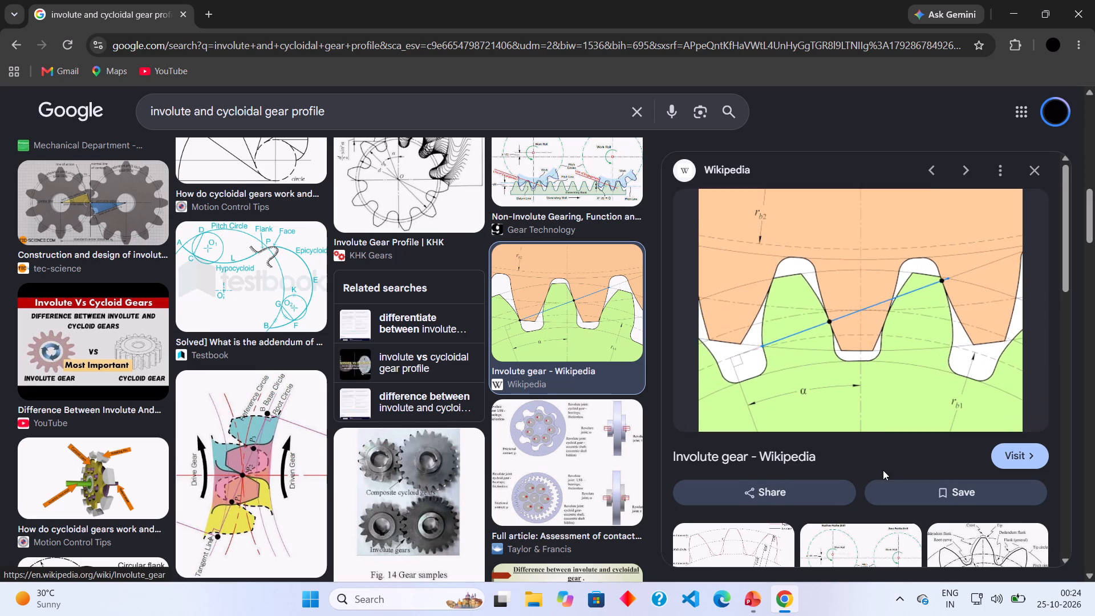
pyautogui.scroll(-2, 883, 470)
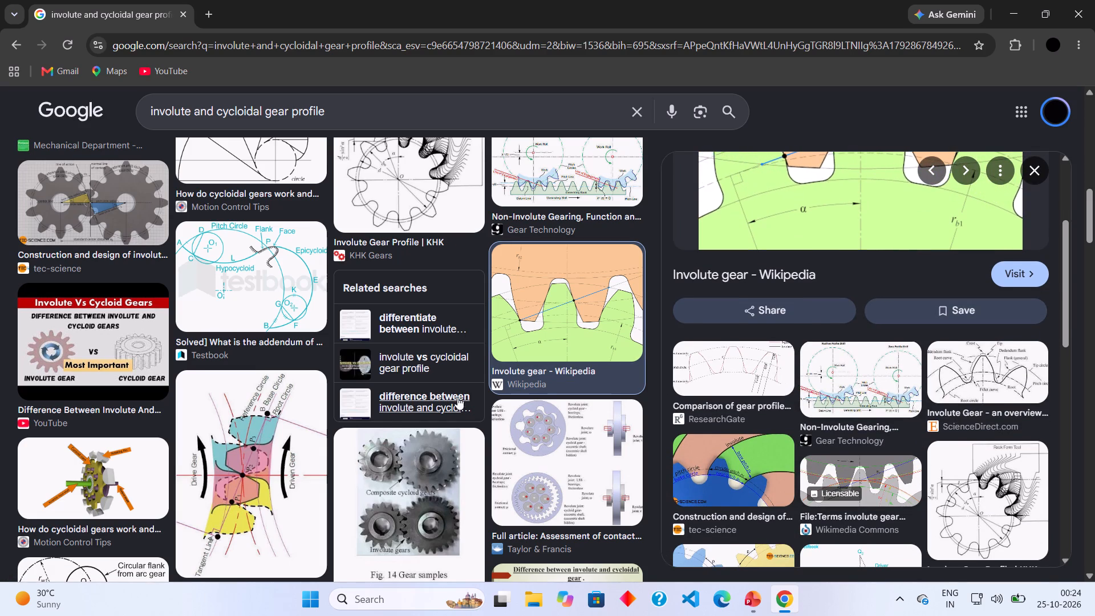
pyautogui.scroll(-1, 410, 488)
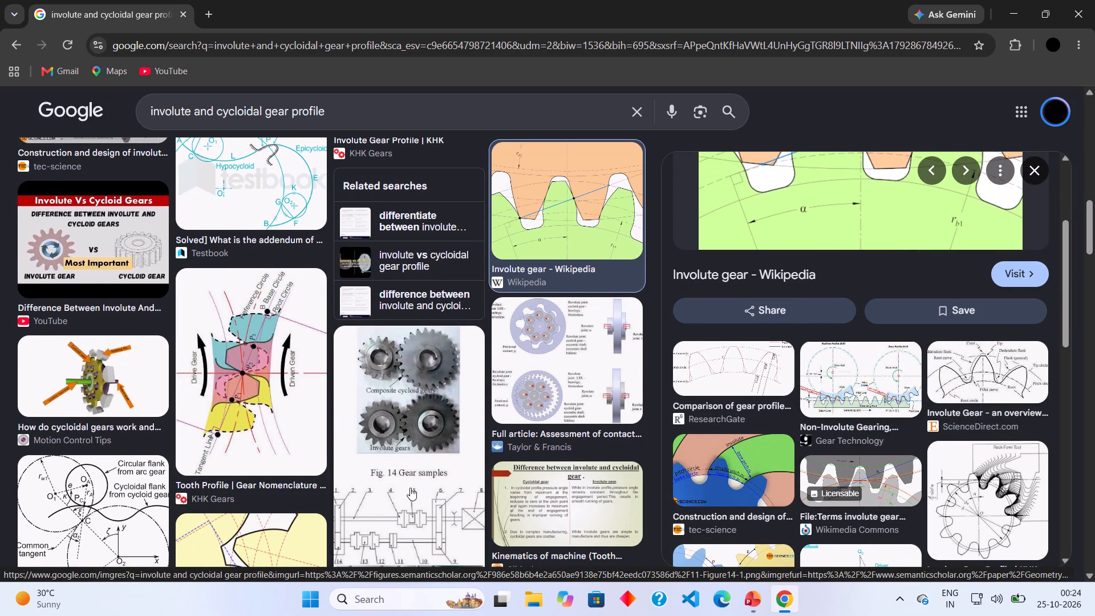
pyautogui.click(412, 398)
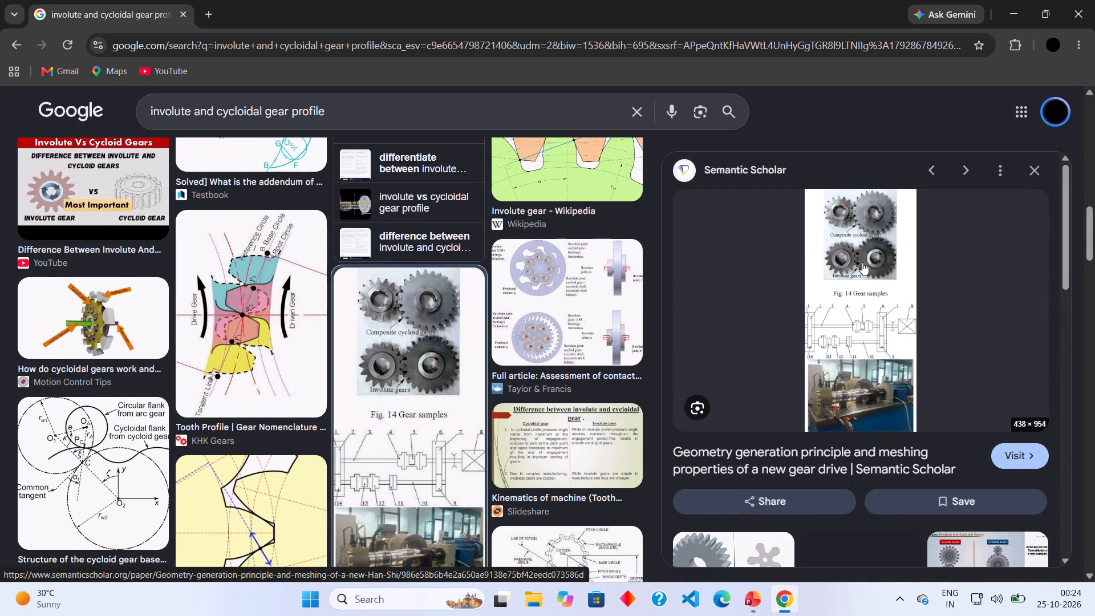
pyautogui.scroll(-3, 862, 262)
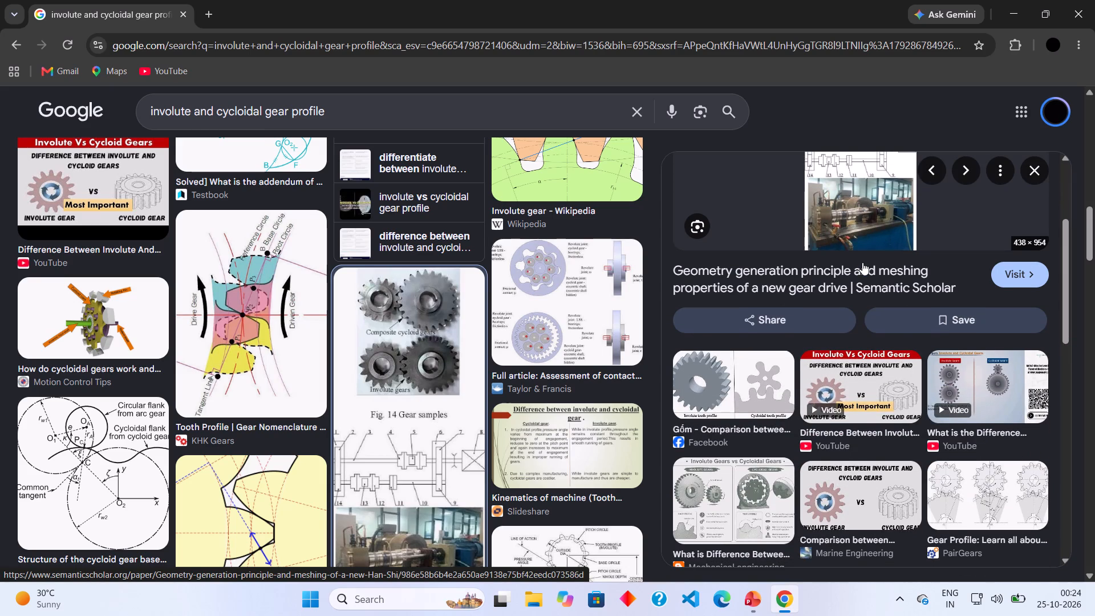
pyautogui.scroll(-1, 862, 262)
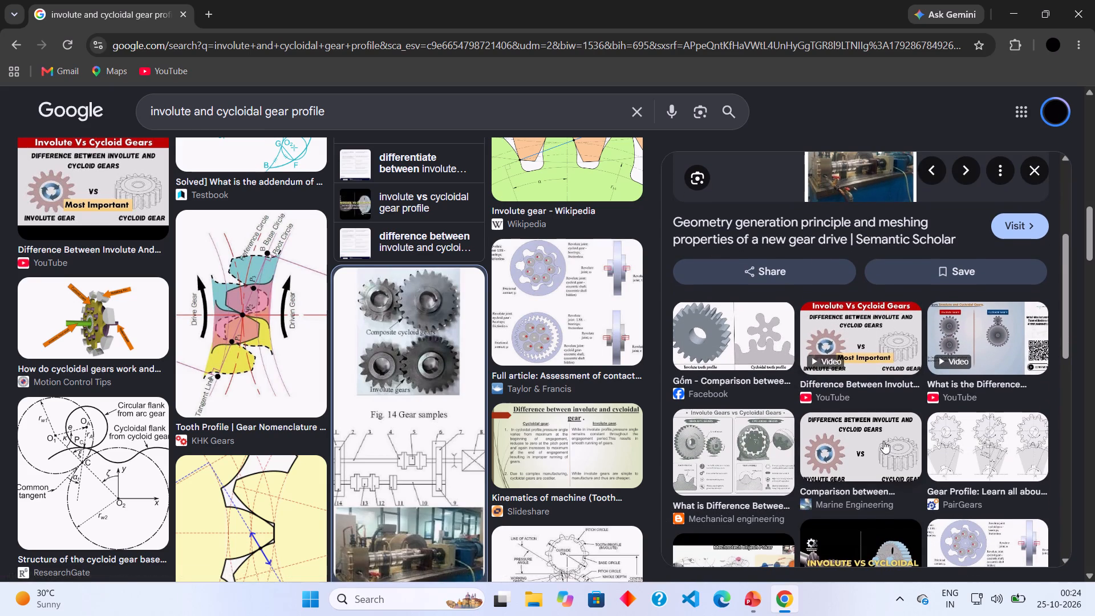
# Copy Marine Engineering's "Difference Between Involute and Cycloid Gears" picture and paste it onto slide 5 in PowerPoint.
pyautogui.click(880, 441)
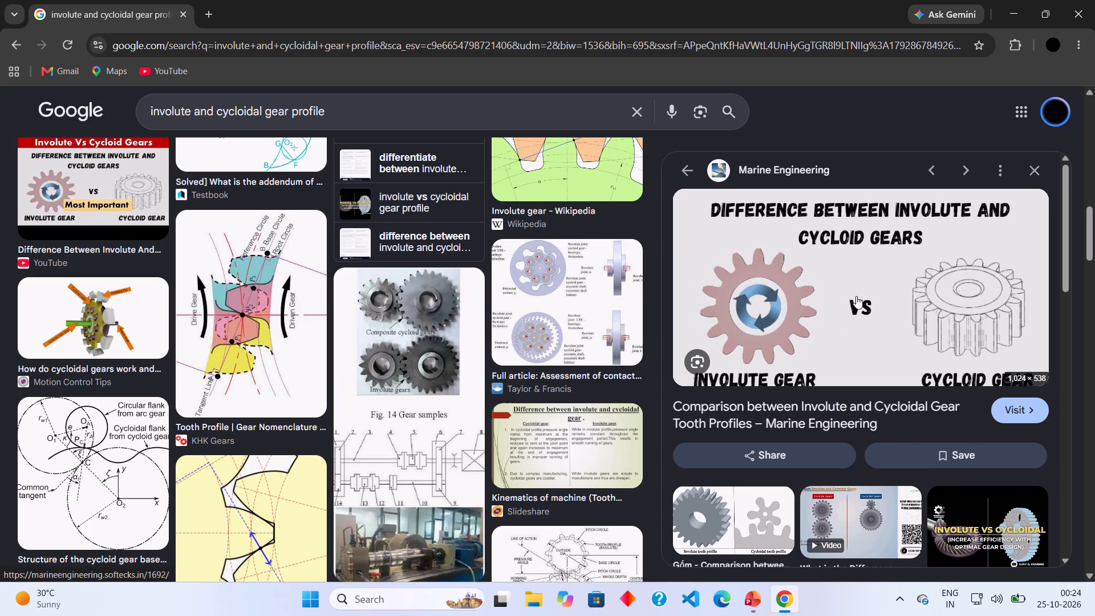
pyautogui.rightClick(856, 296)
pyautogui.click(935, 453)
pyautogui.click(760, 603)
pyautogui.click(703, 424)
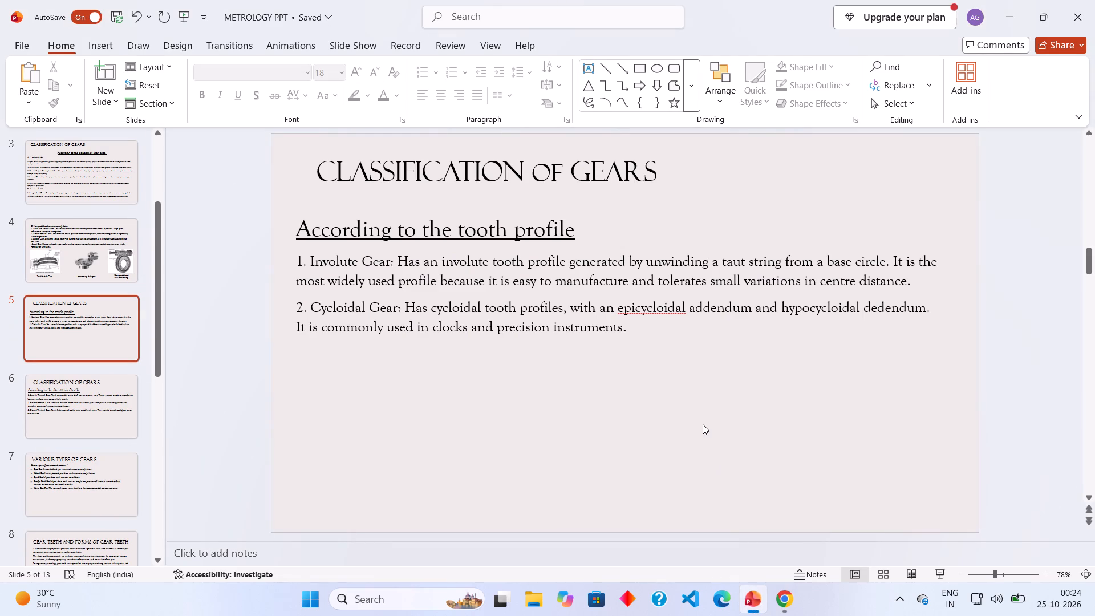
pyautogui.hotkey('ctrl', 'v')
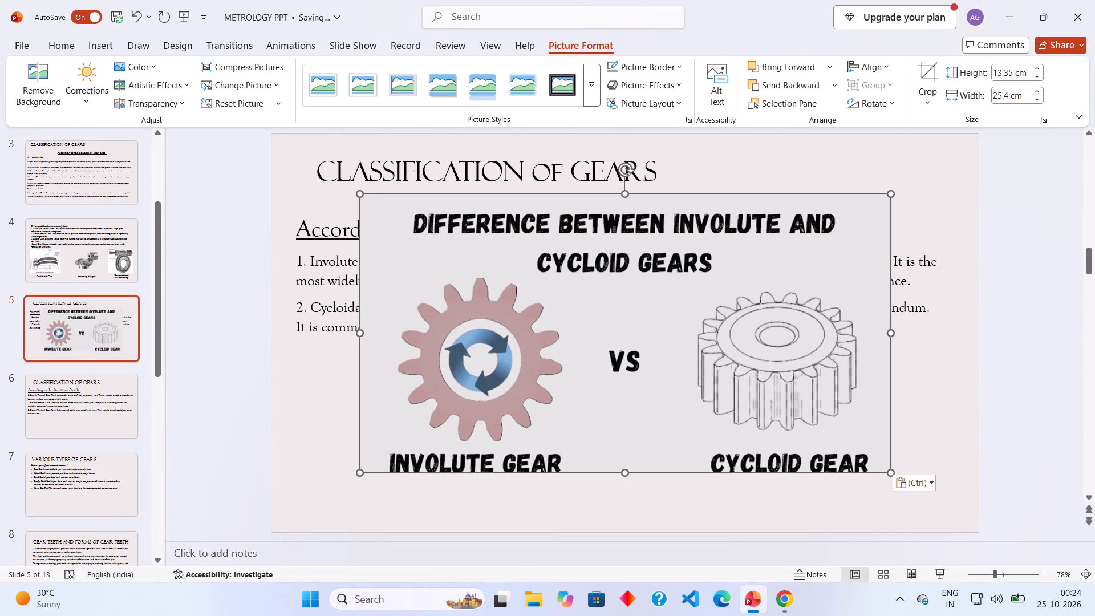
# Shrink the involute versus cycloid gear picture to about 16.9 cm wide and centre it below the slide's text.
pyautogui.moveTo(892, 191); pyautogui.dragTo(732, 295)
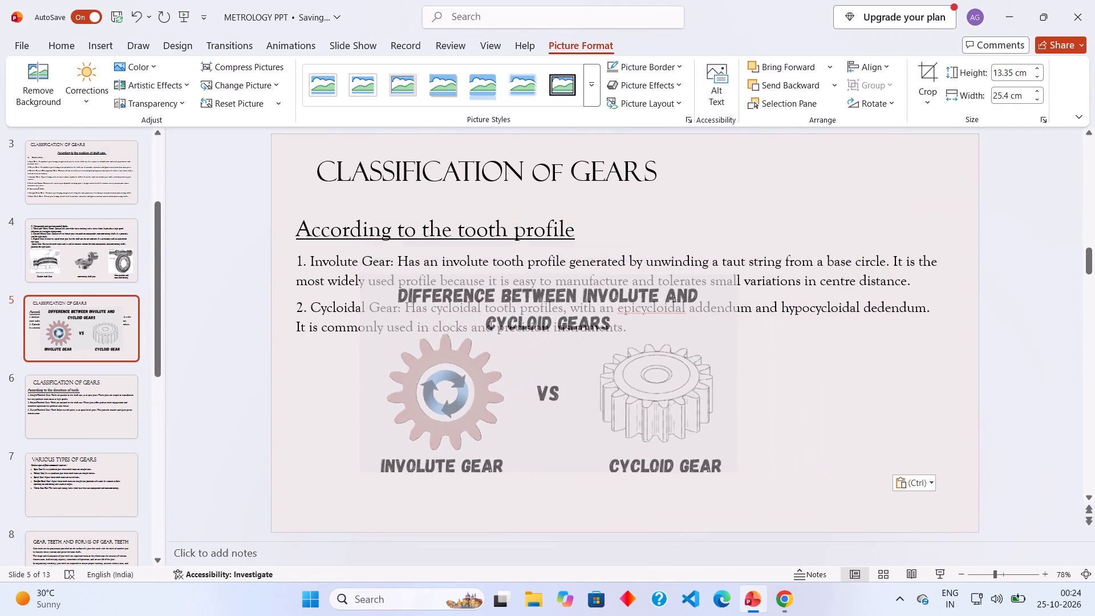
pyautogui.moveTo(732, 295); pyautogui.dragTo(712, 305)
pyautogui.moveTo(639, 346); pyautogui.dragTo(723, 394)
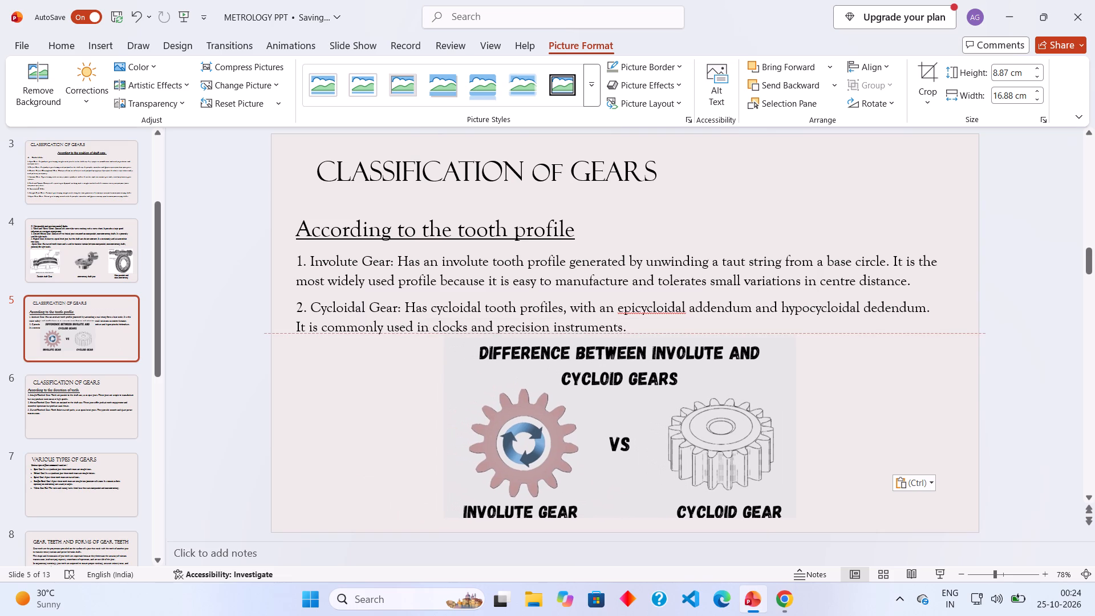
pyautogui.moveTo(723, 394); pyautogui.dragTo(730, 395)
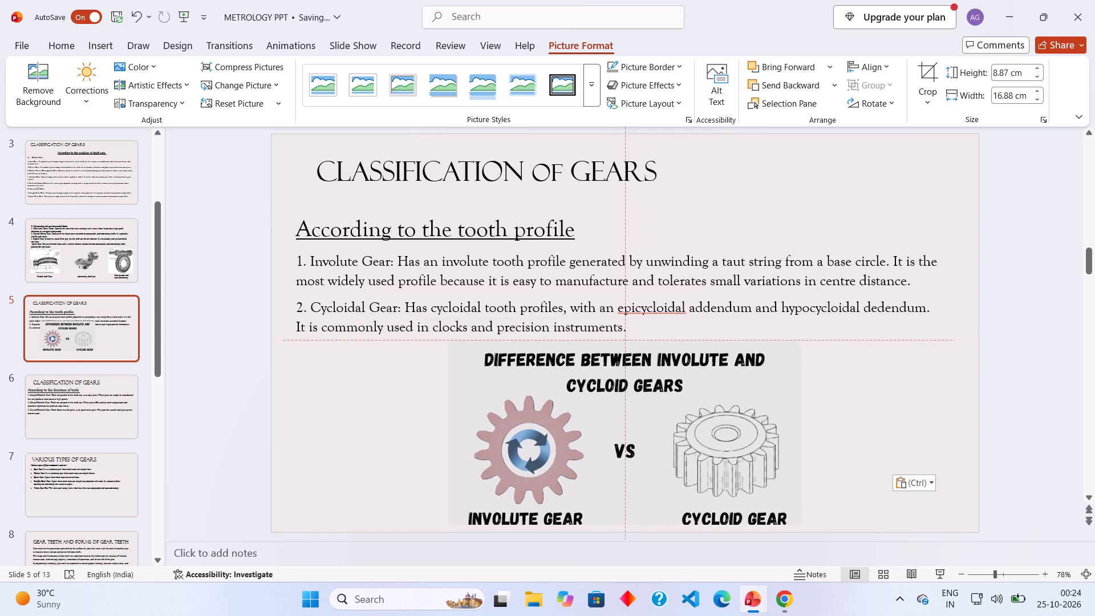
pyautogui.moveTo(730, 395); pyautogui.dragTo(729, 396)
pyautogui.click(1063, 384)
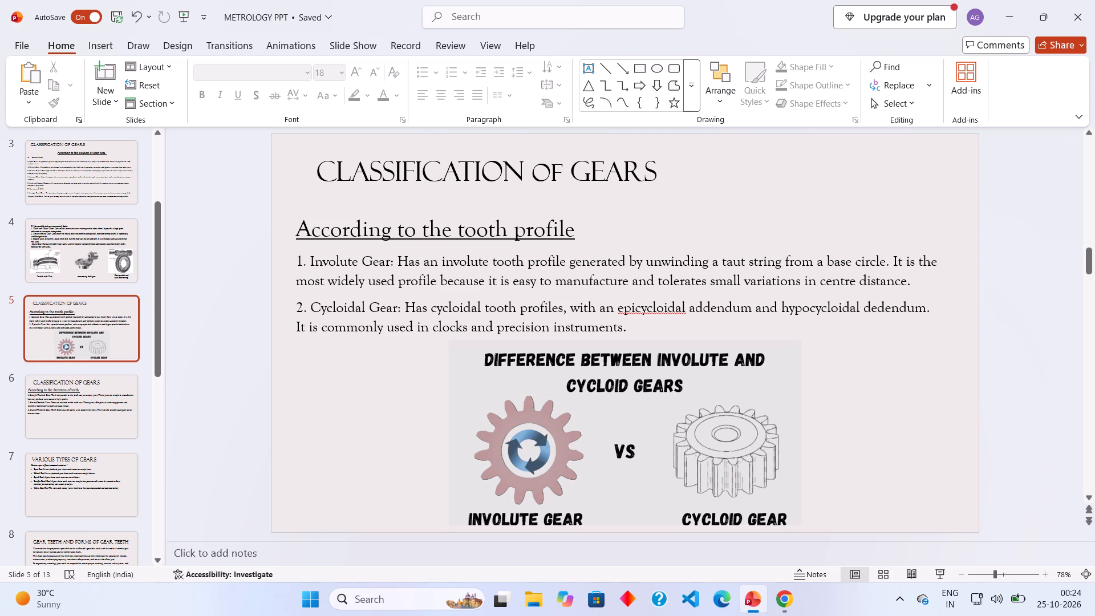
pyautogui.hscroll(-1, 678, 325)
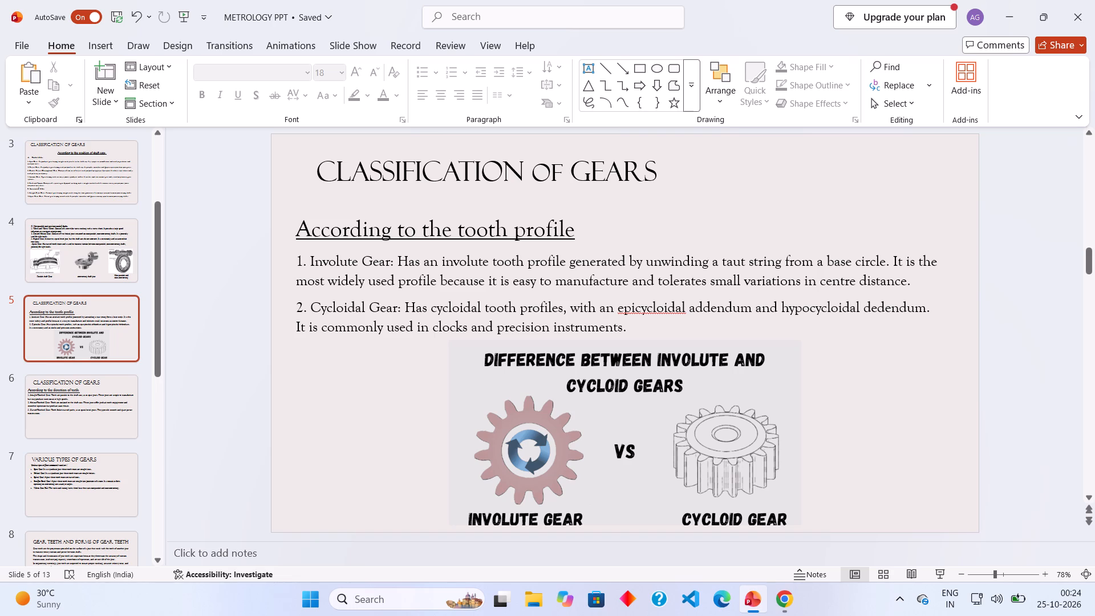
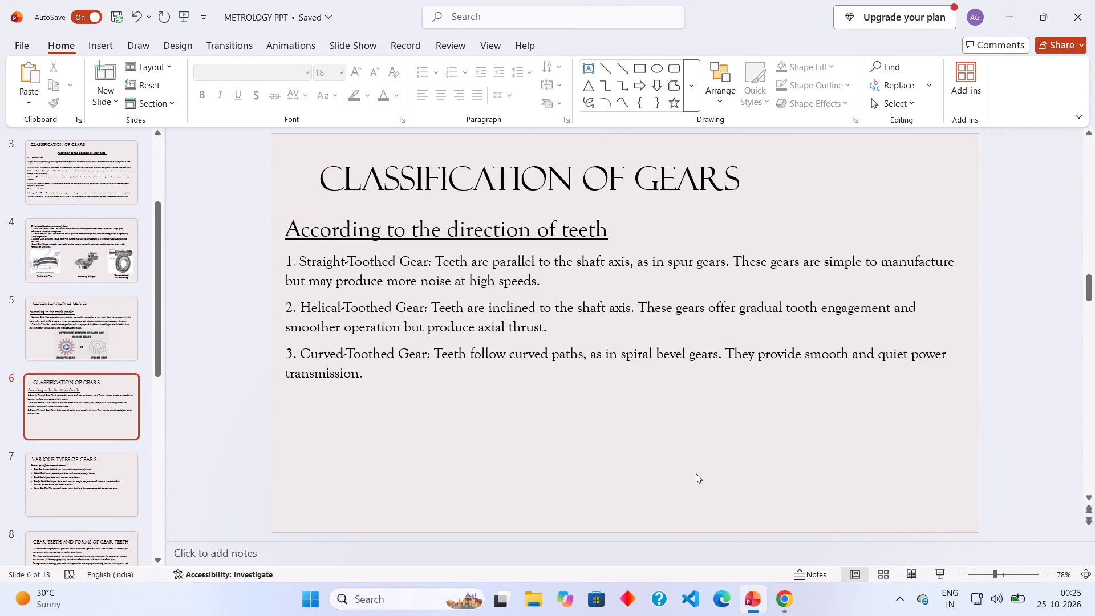
# Switch to Google Chrome and search images for "straight tooth , helical tooth , curved tooth gear profile".
pyautogui.click(775, 601)
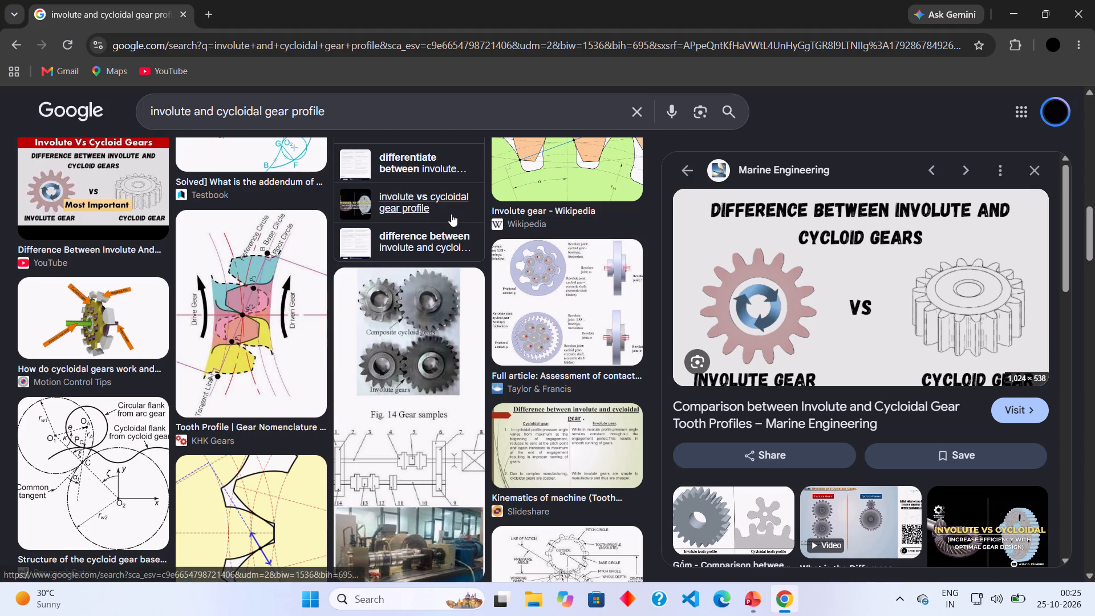
pyautogui.moveTo(264, 116); pyautogui.dragTo(150, 112)
pyautogui.write('straight')
pyautogui.press('space')
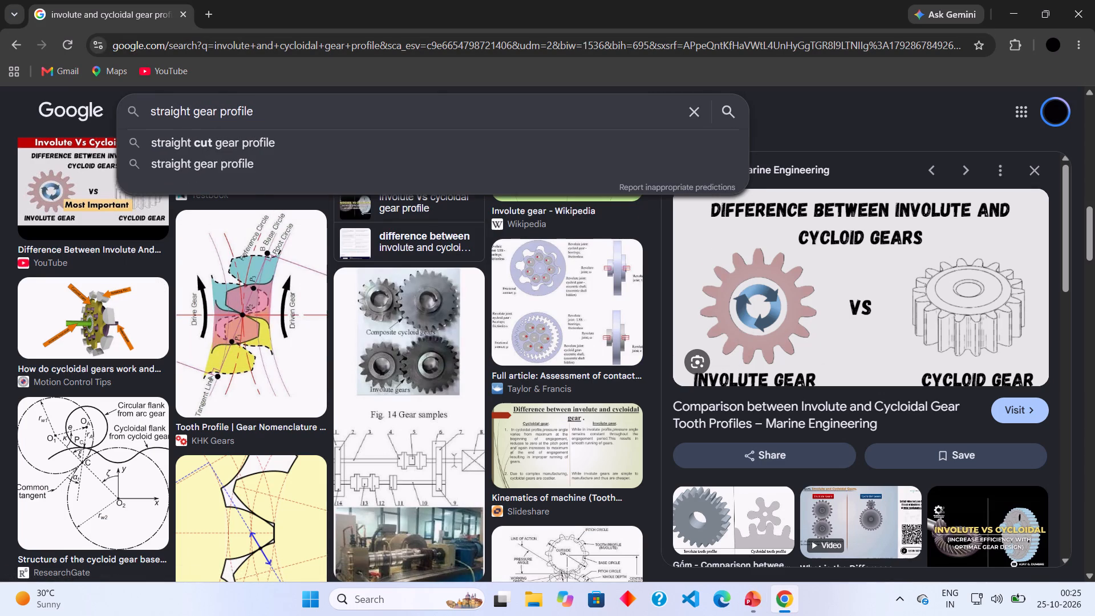
pyautogui.write('tooth')
pyautogui.press('space')
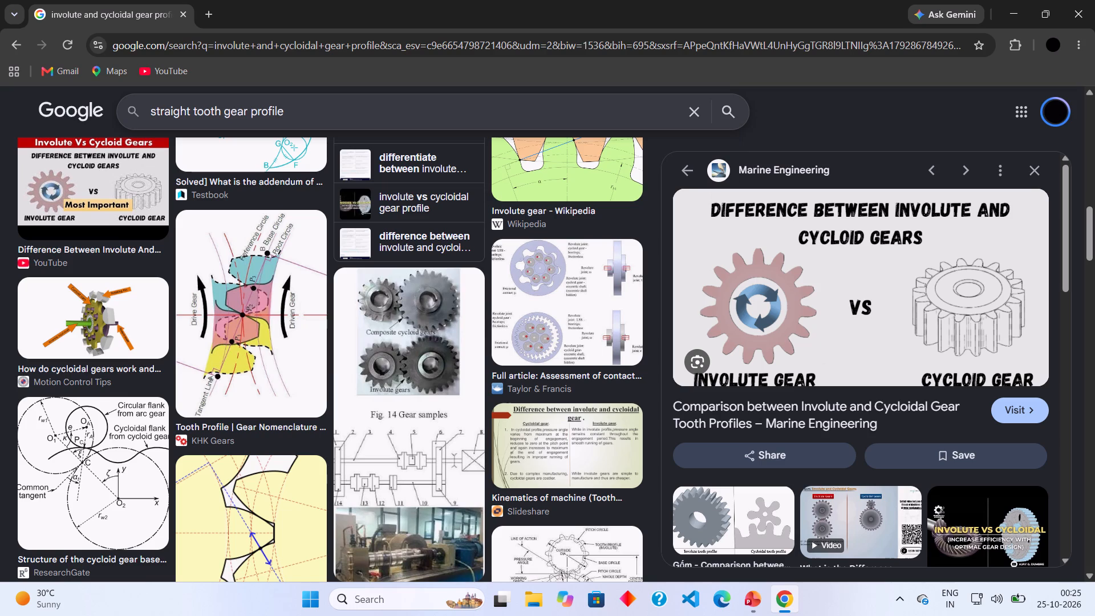
pyautogui.write(', helical tooth ,')
pyautogui.press('space')
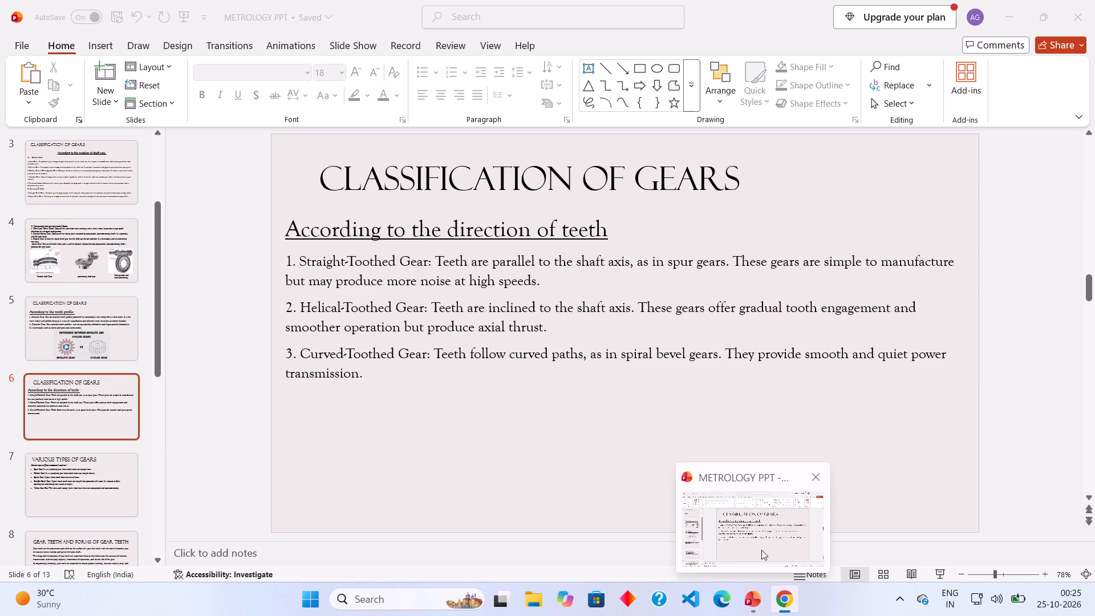
pyautogui.write('curve')
pyautogui.write('d tooth')
pyautogui.press('space')
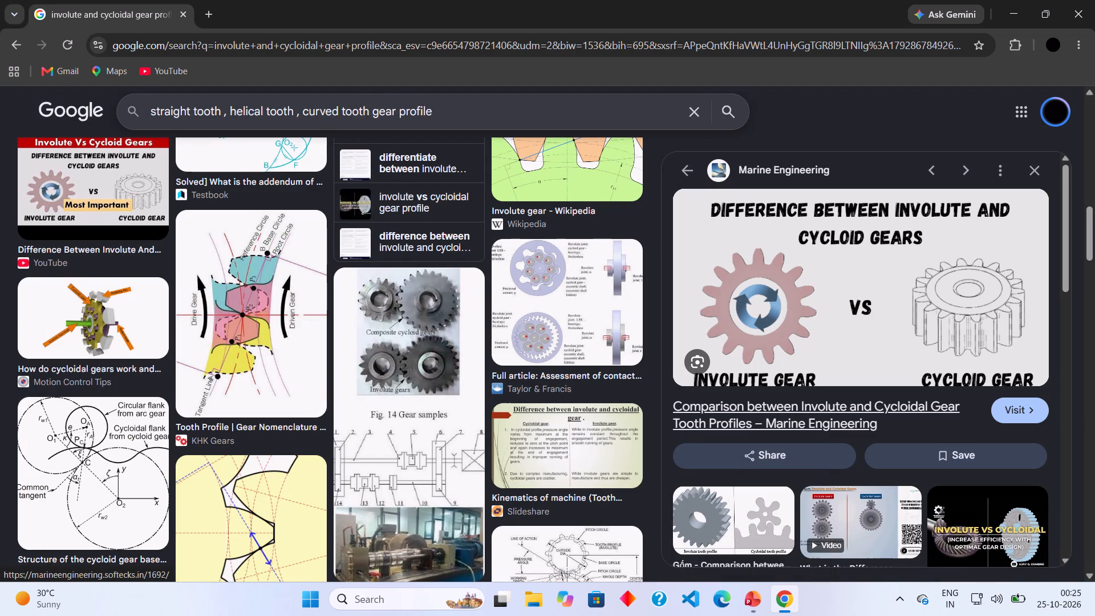
pyautogui.press('Return')
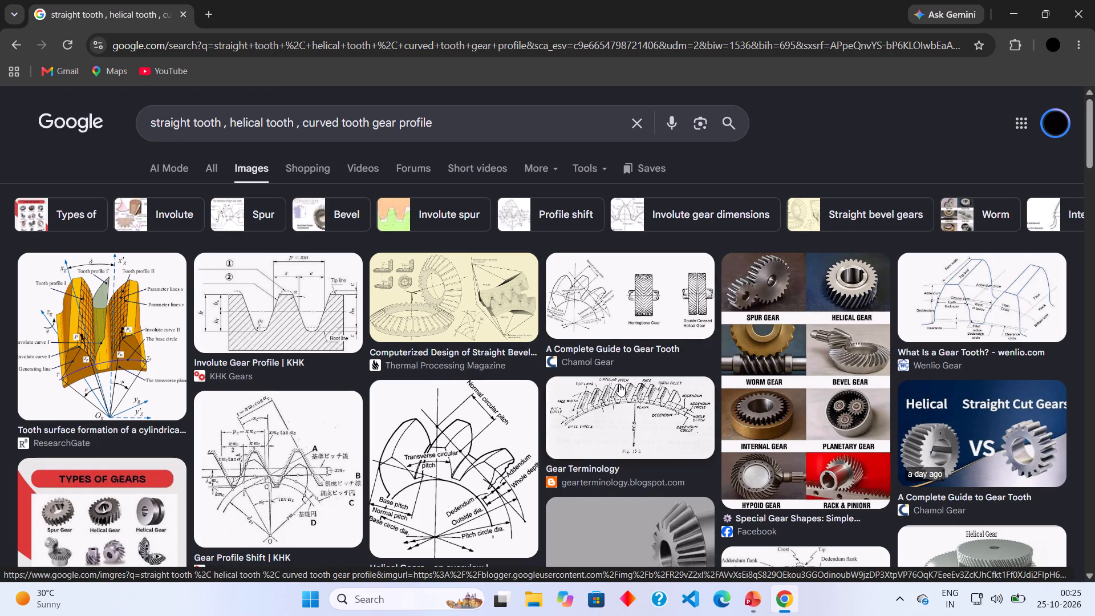
# Look through the image results for a picture comparing straight, helical and curved gear teeth.
pyautogui.scroll(-1, 434, 448)
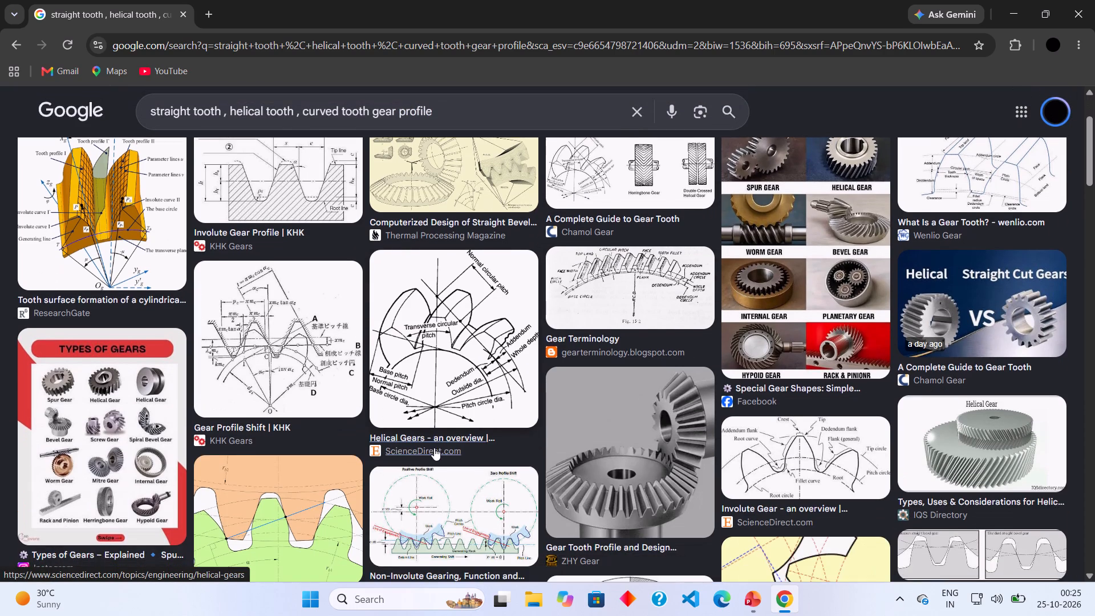
pyautogui.scroll(-3, 434, 448)
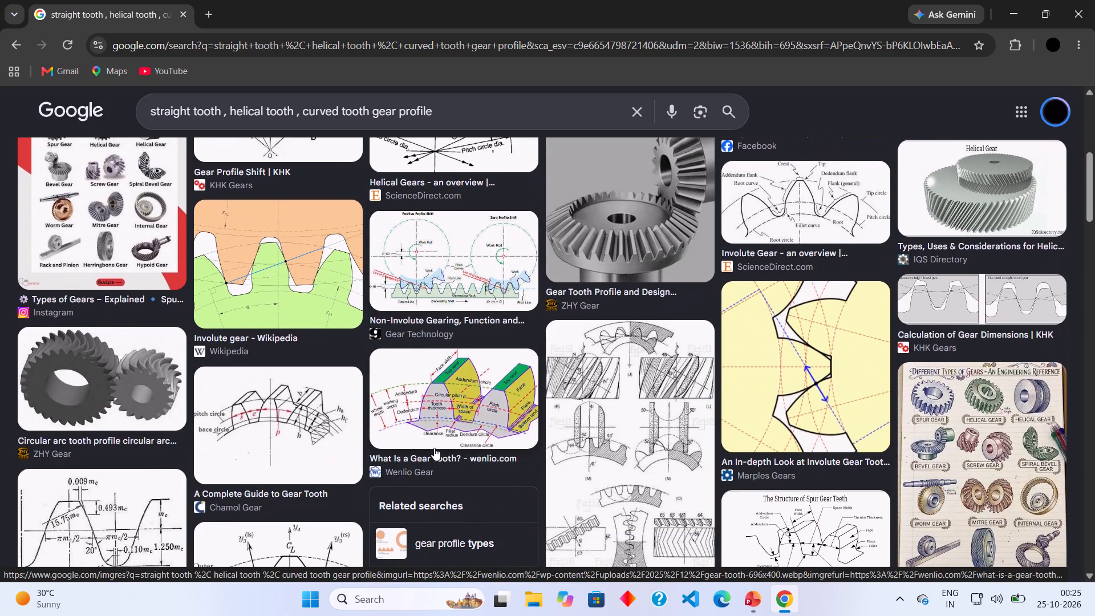
pyautogui.scroll(-2, 434, 448)
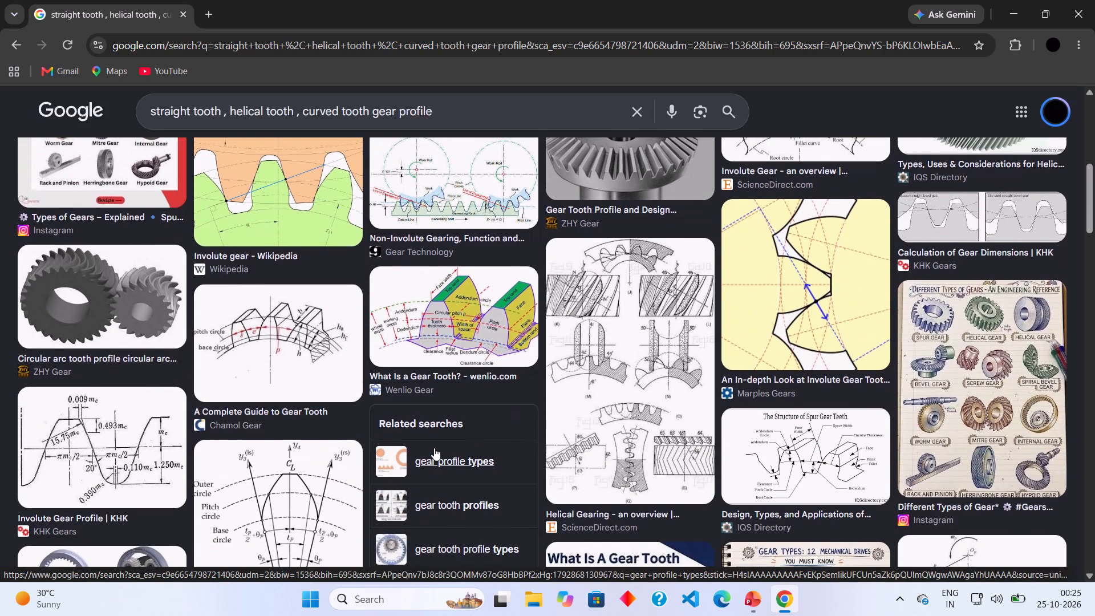
pyautogui.scroll(-3, 434, 448)
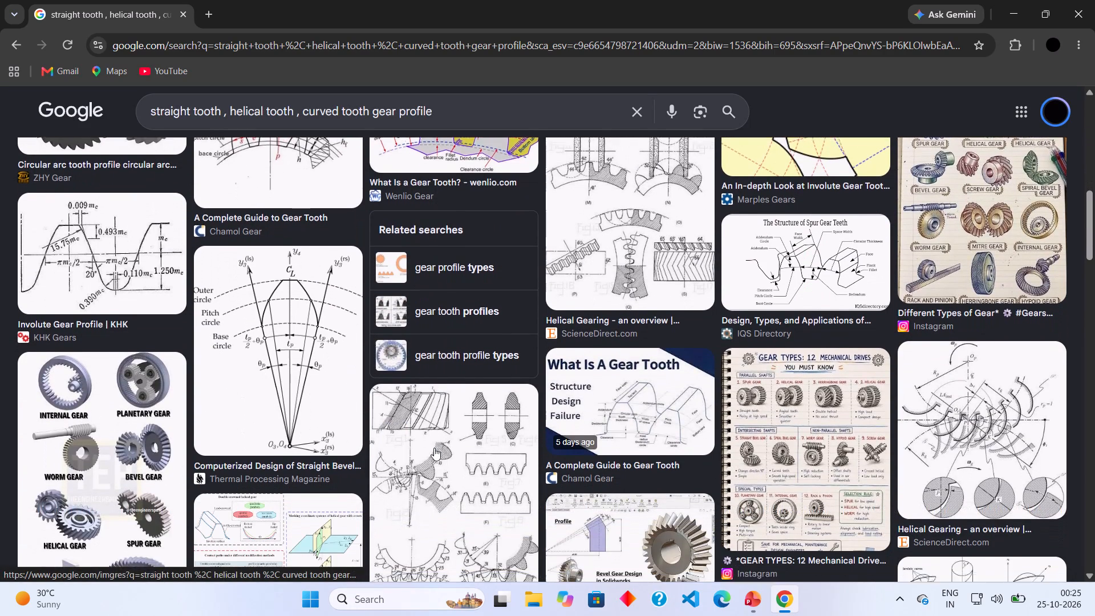
pyautogui.scroll(-1, 434, 448)
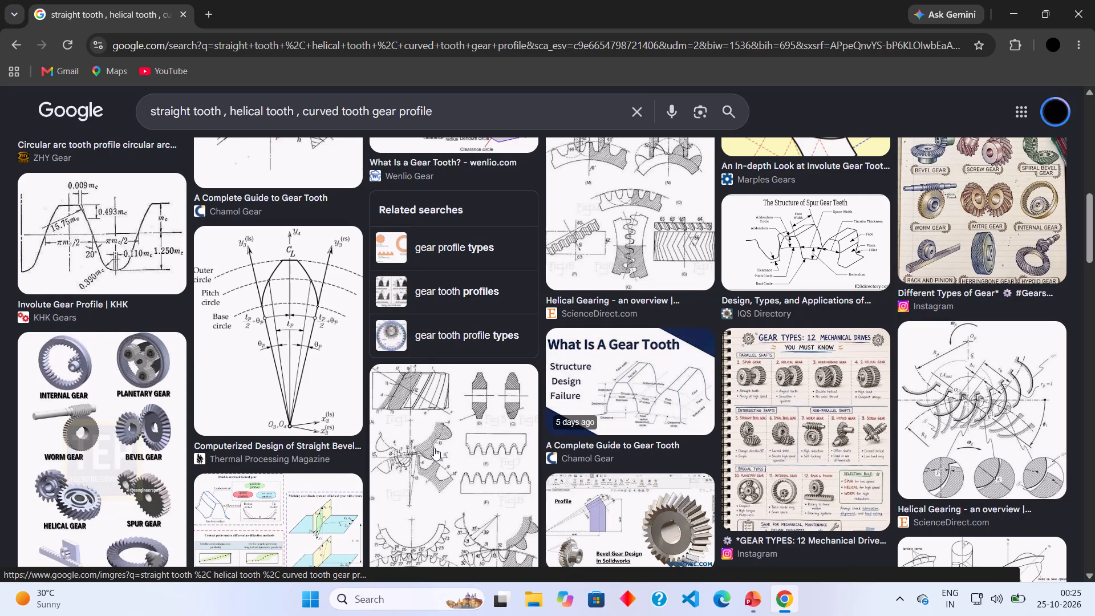
pyautogui.scroll(-1, 952, 433)
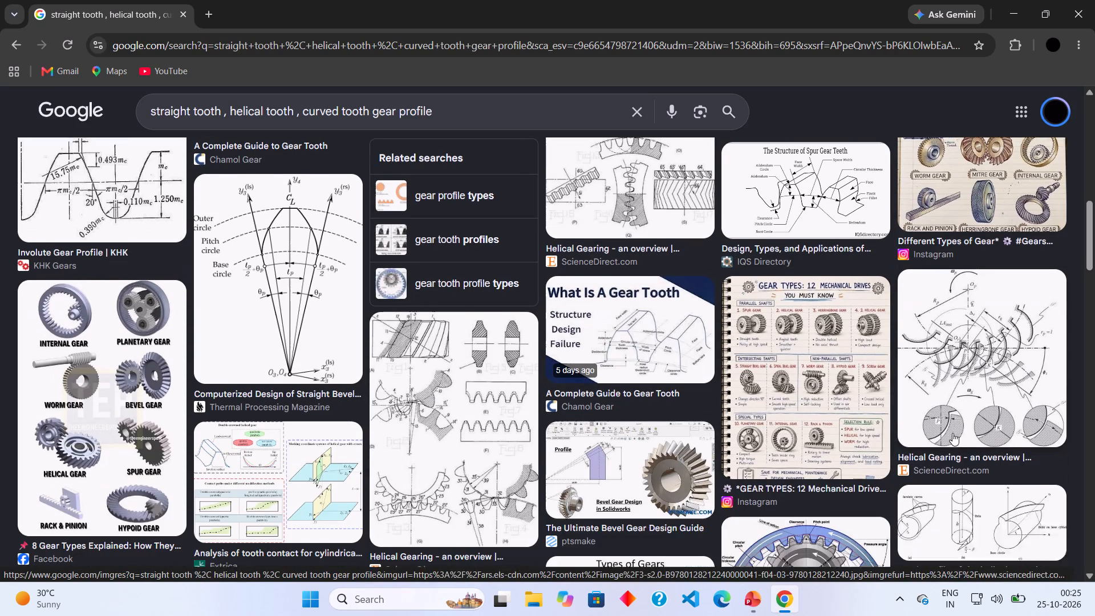
pyautogui.scroll(-3, 952, 433)
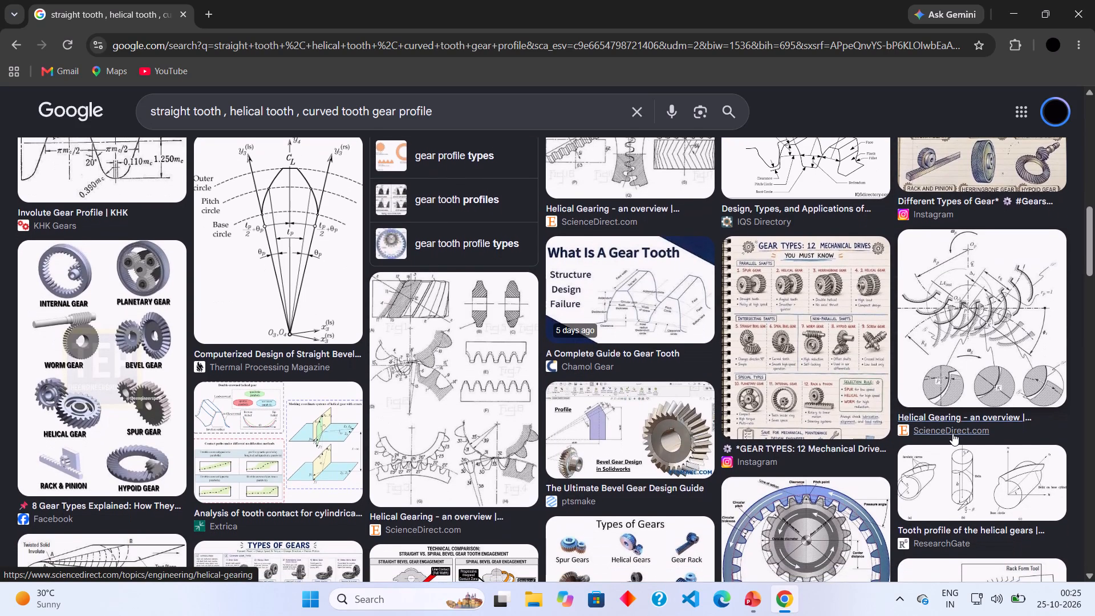
pyautogui.scroll(-2, 952, 433)
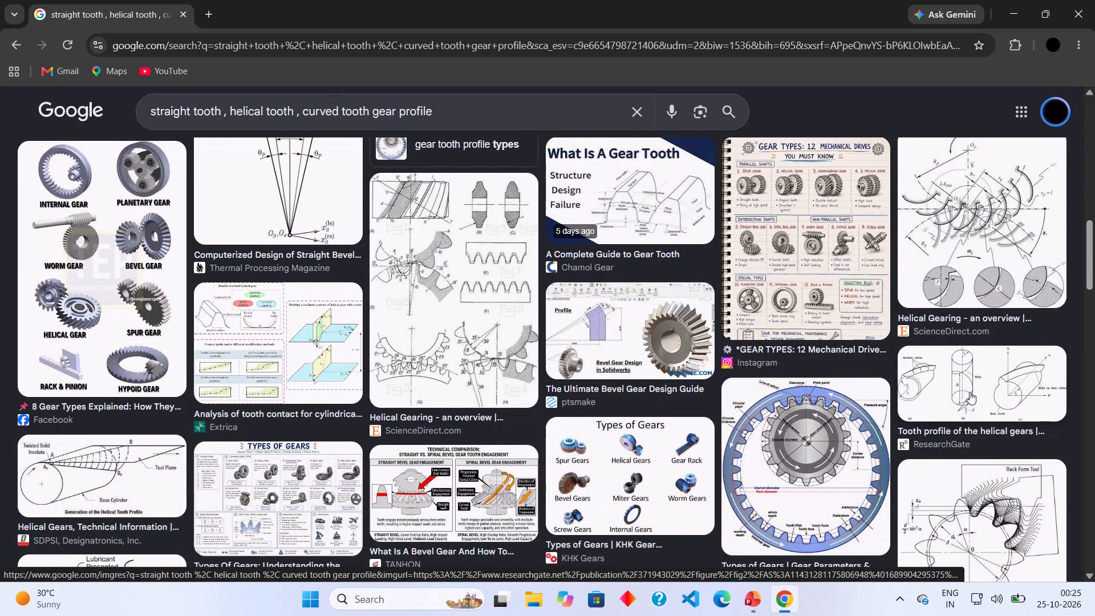
pyautogui.scroll(-1, 970, 392)
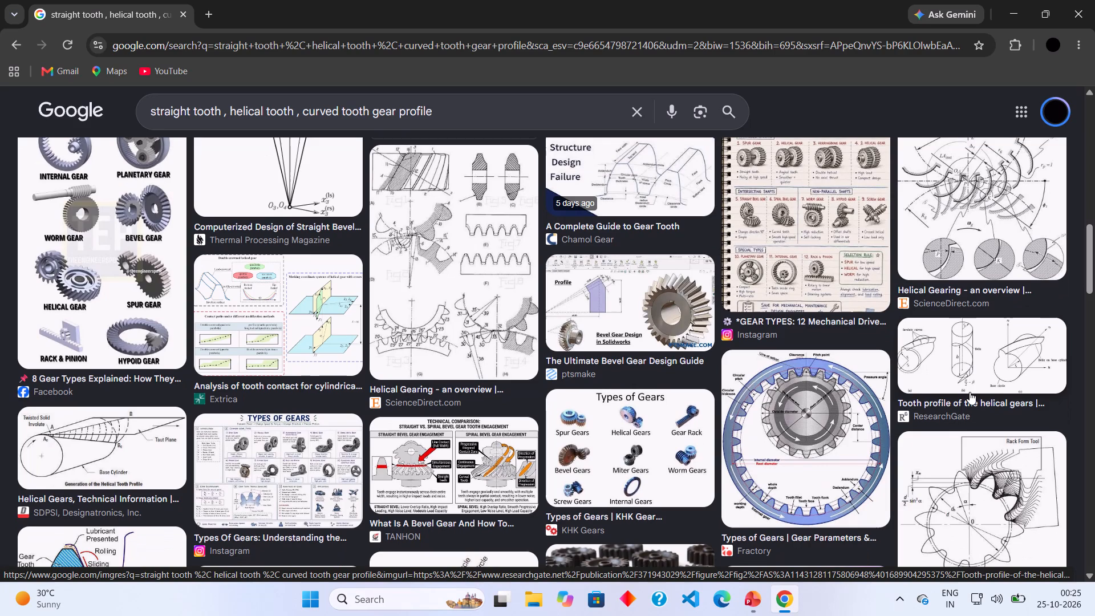
pyautogui.scroll(-1, 970, 392)
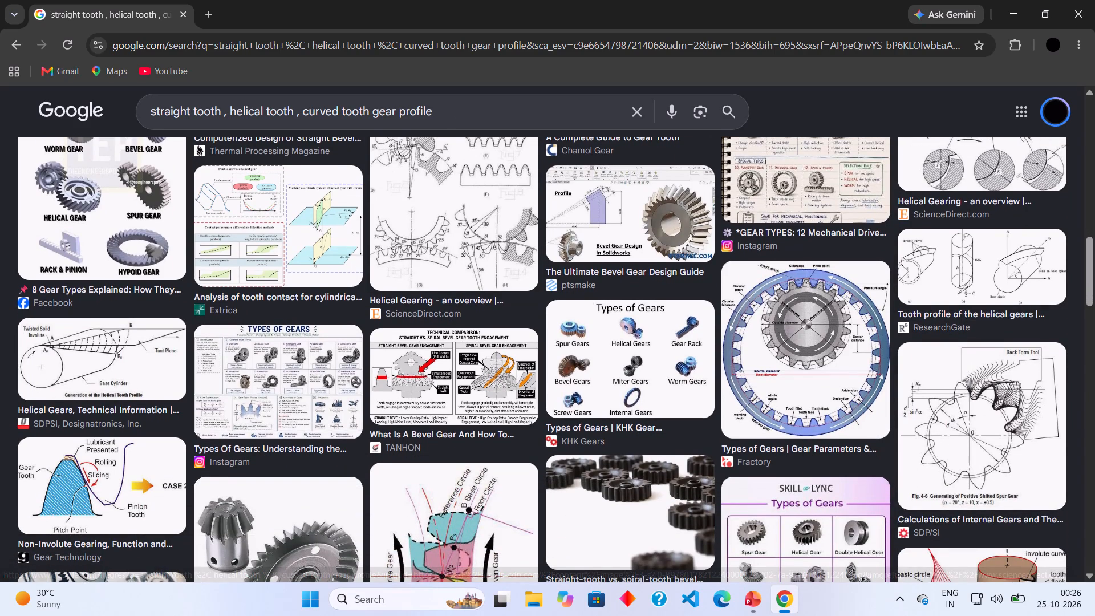
# Narrow the image search to "straight tooth gear".
pyautogui.moveTo(435, 110); pyautogui.dragTo(221, 107)
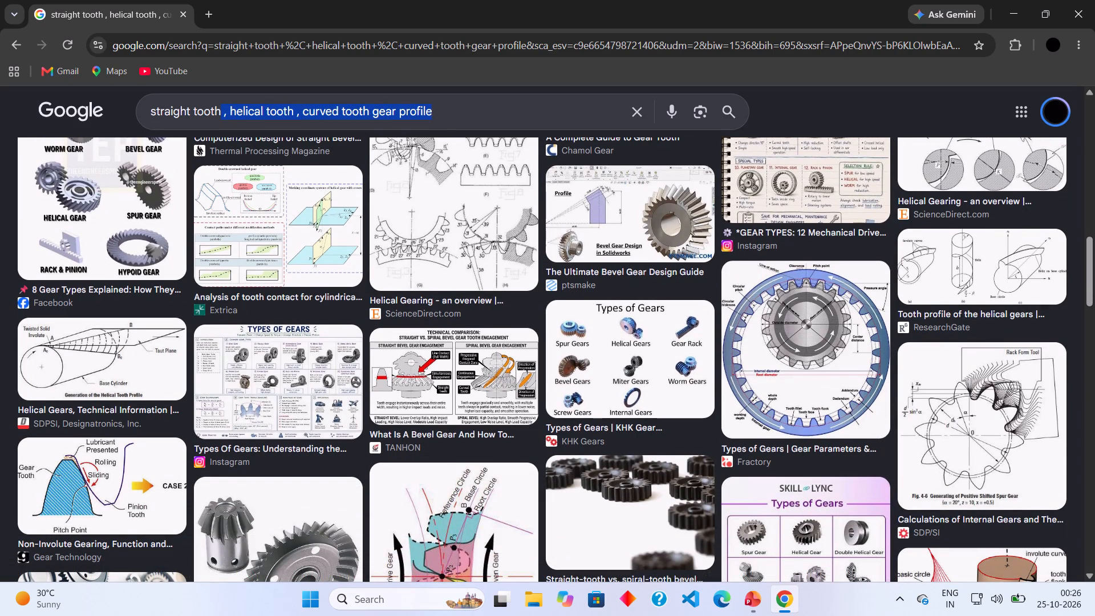
pyautogui.moveTo(221, 107); pyautogui.dragTo(224, 107)
pyautogui.hotkey('ctrl', 'x')
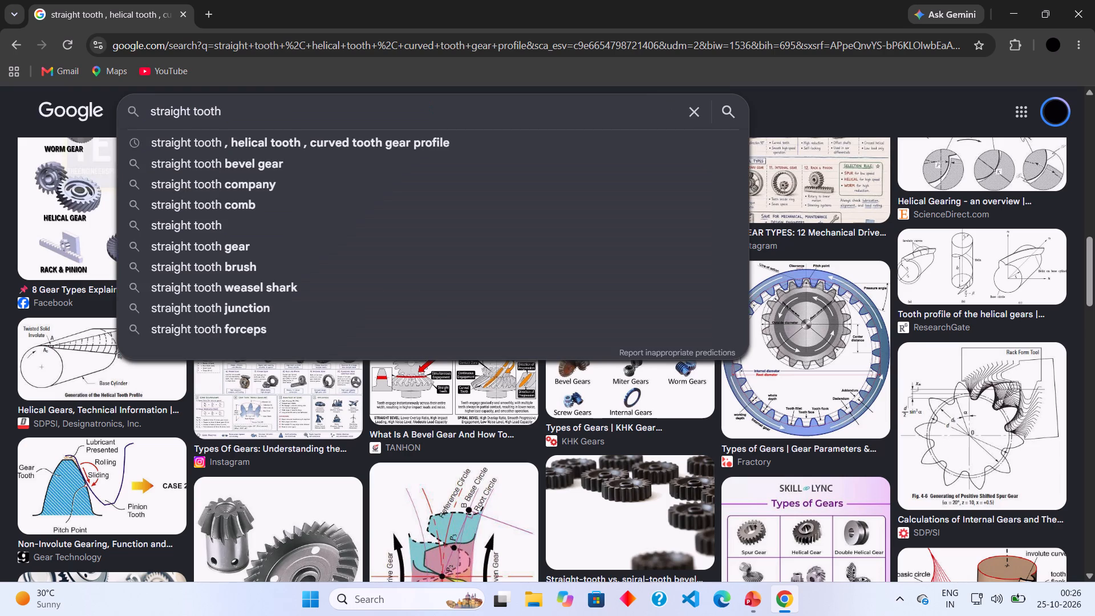
pyautogui.write('gear')
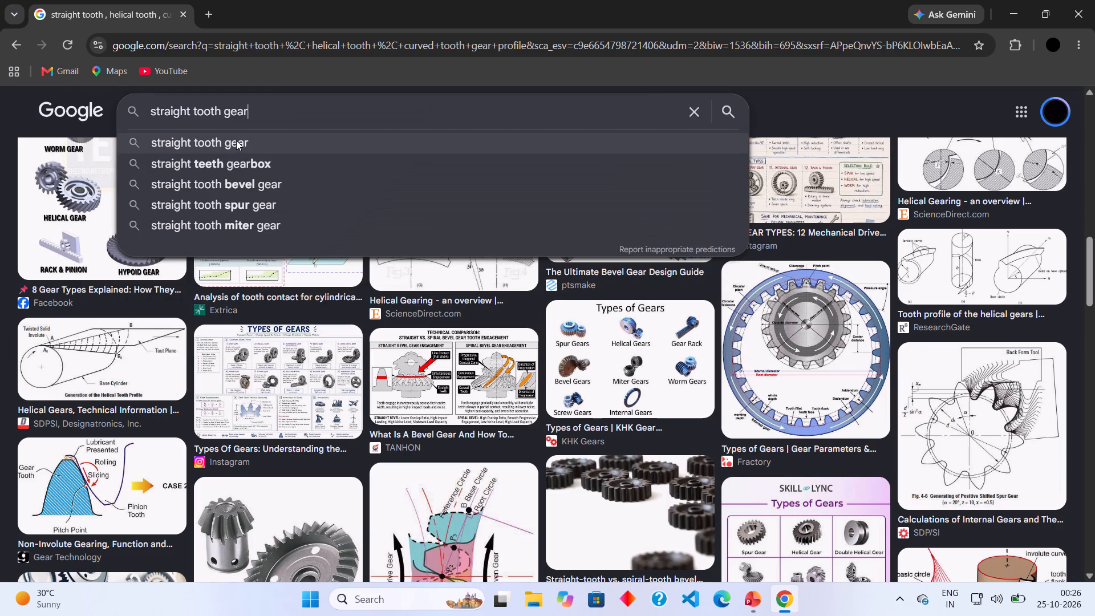
pyautogui.click(236, 141)
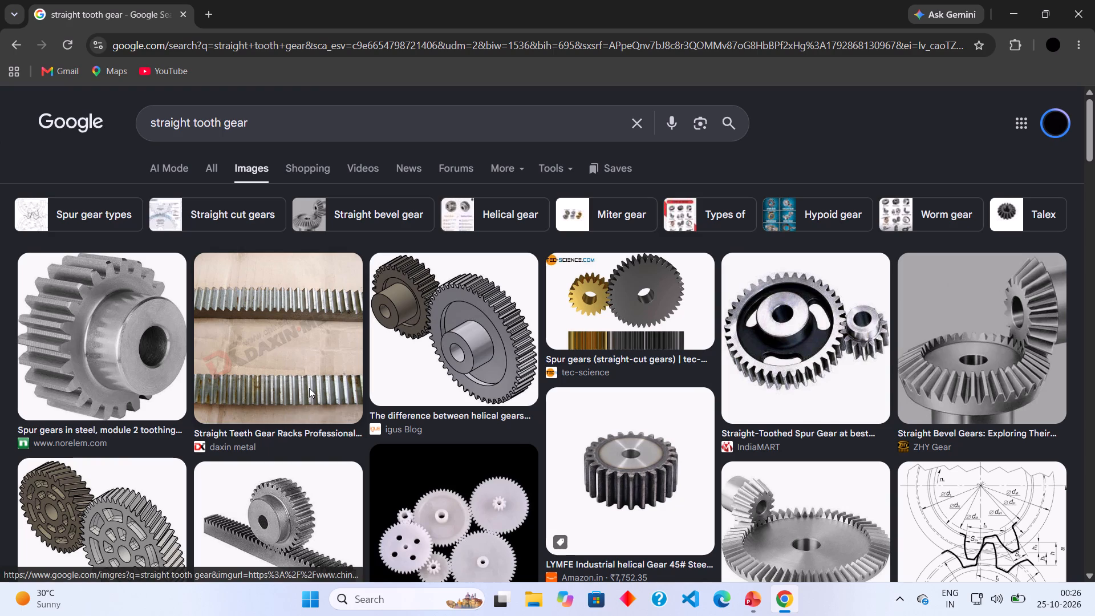
# Look through the straight tooth gear results, previewing the igus Blog and IndiaMART pictures, for one suited to slide 6.
pyautogui.scroll(-1, 309, 388)
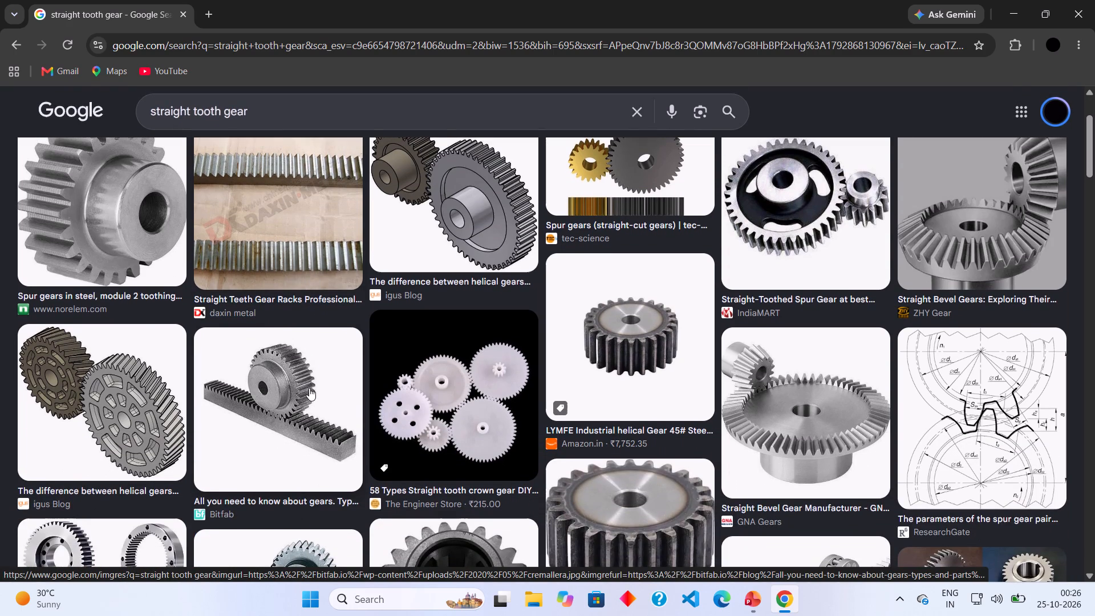
pyautogui.scroll(-2, 309, 388)
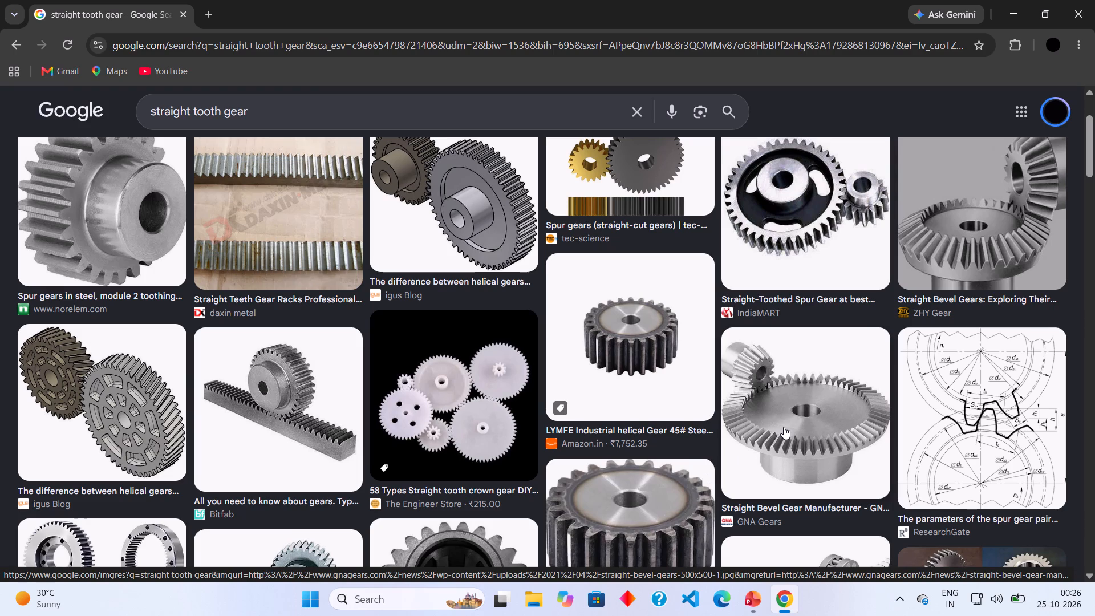
pyautogui.scroll(1, 784, 427)
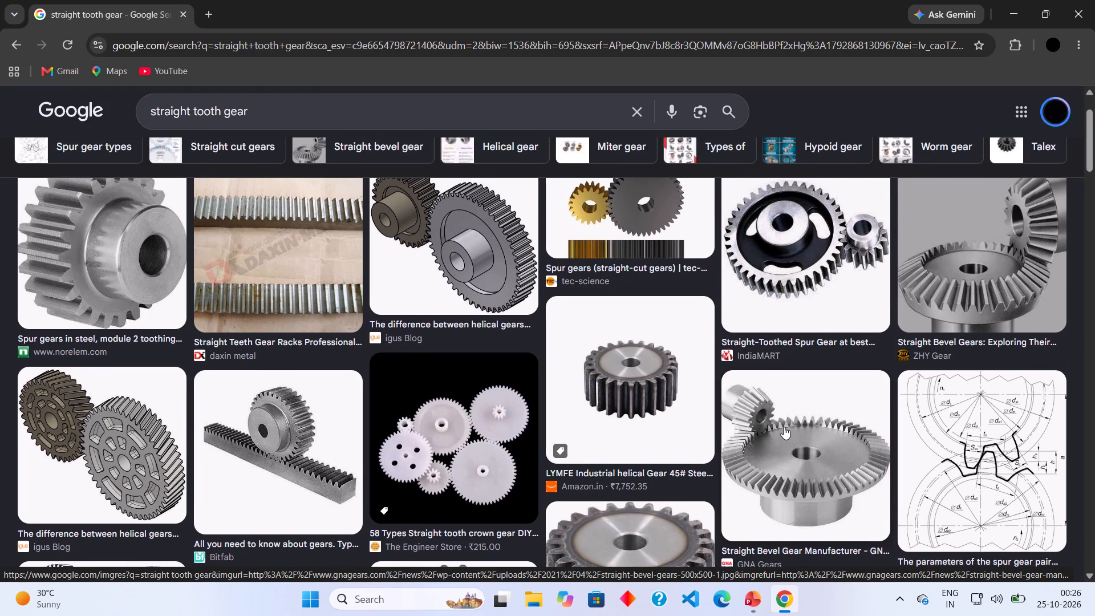
pyautogui.scroll(5, 784, 427)
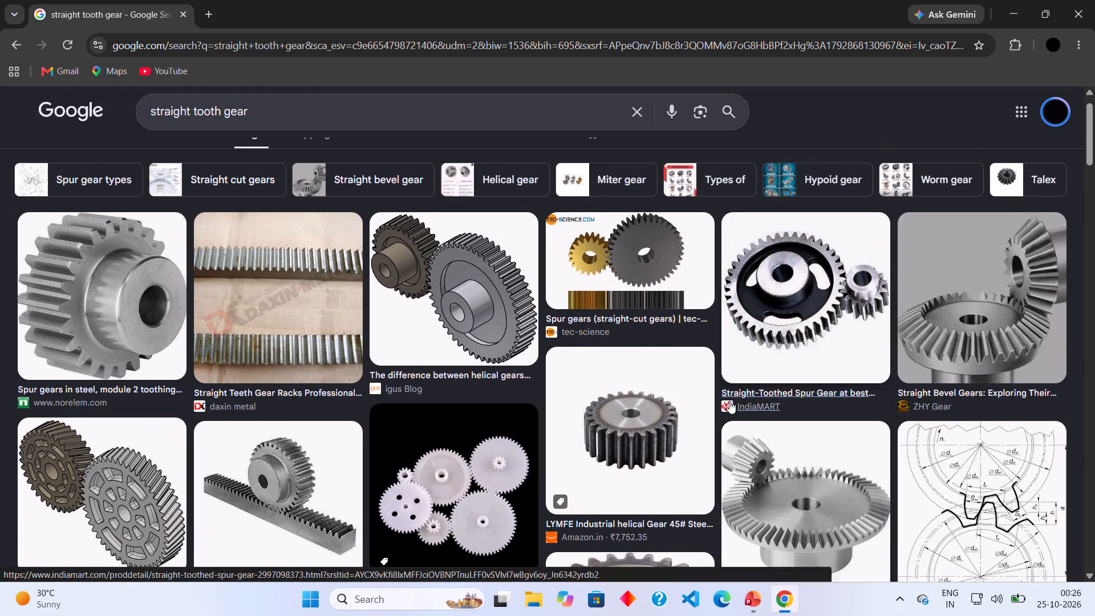
pyautogui.click(473, 295)
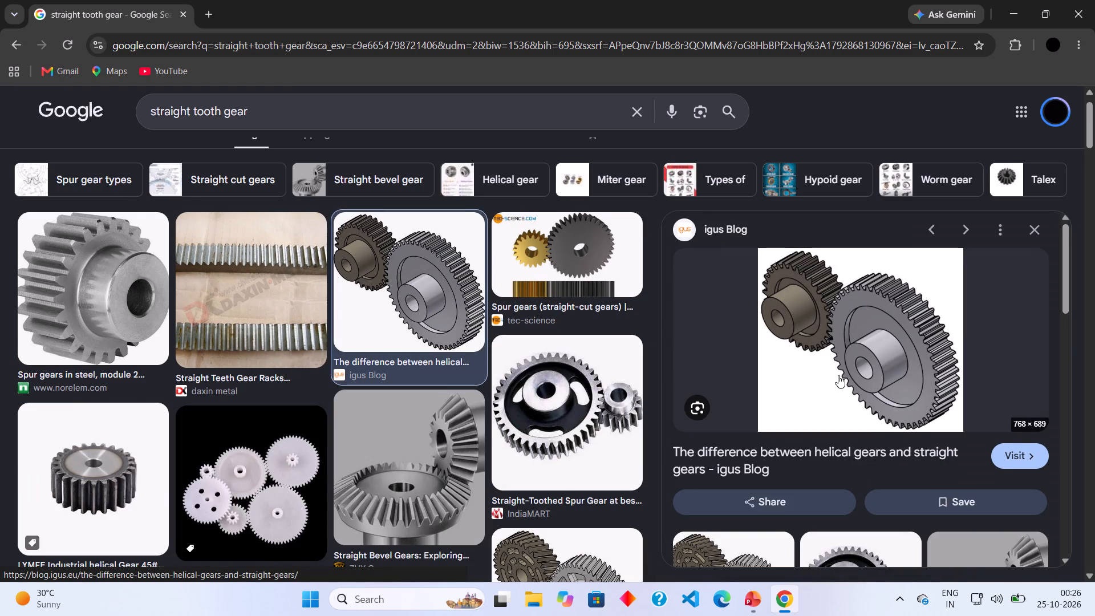
pyautogui.scroll(-1, 838, 375)
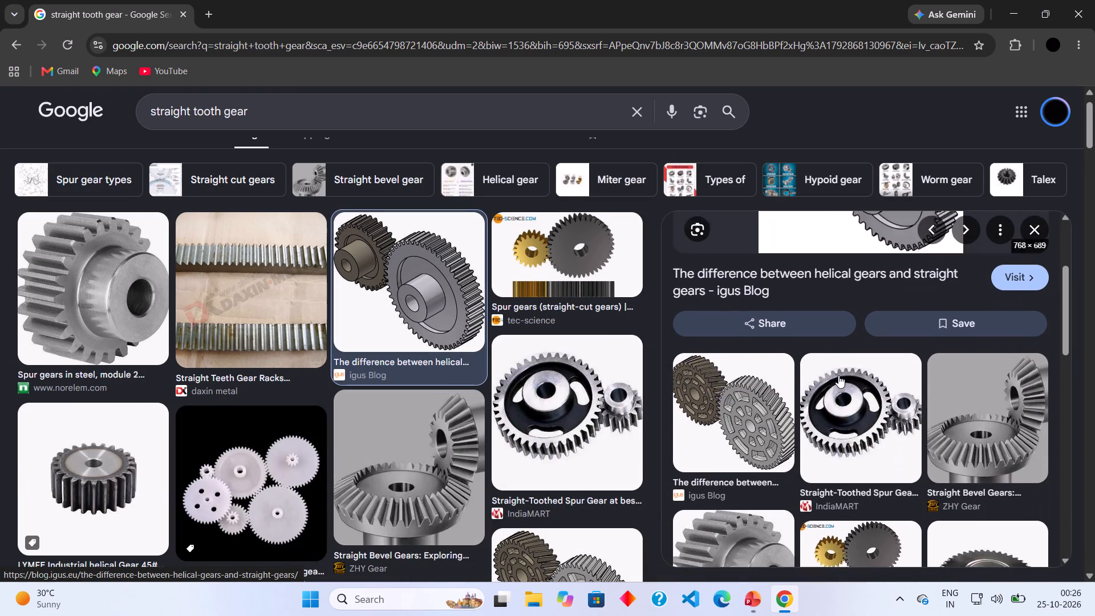
pyautogui.scroll(-1, 838, 375)
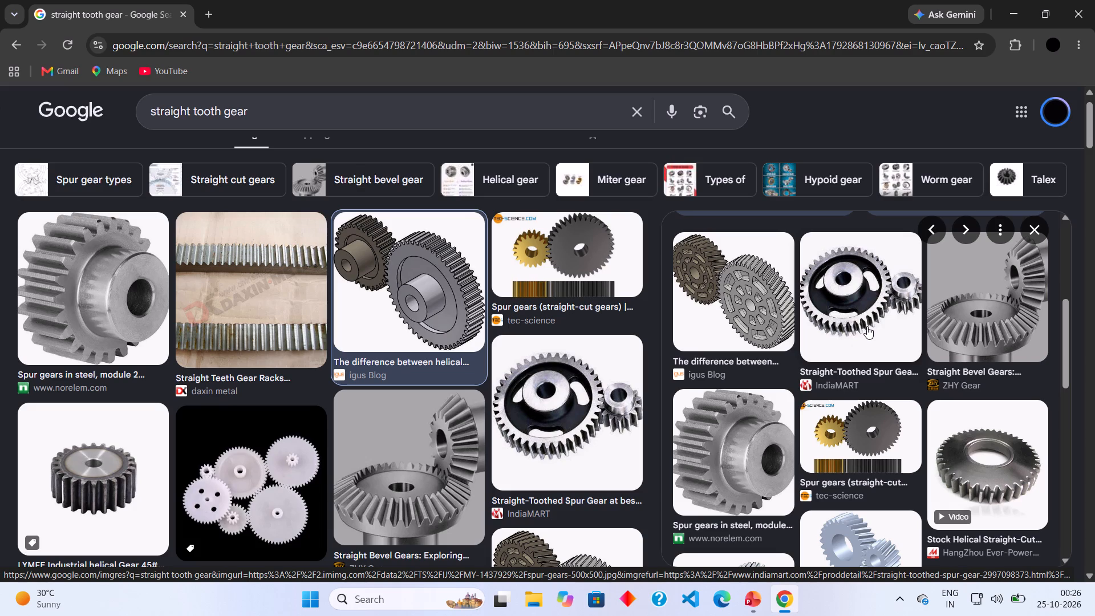
pyautogui.click(858, 298)
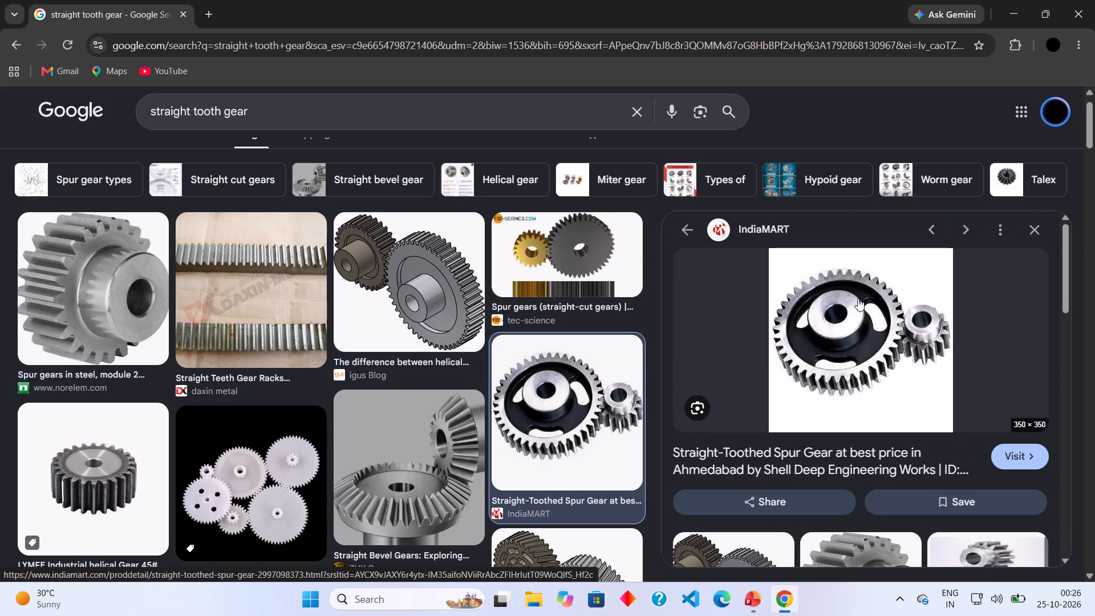
pyautogui.scroll(-4, 858, 298)
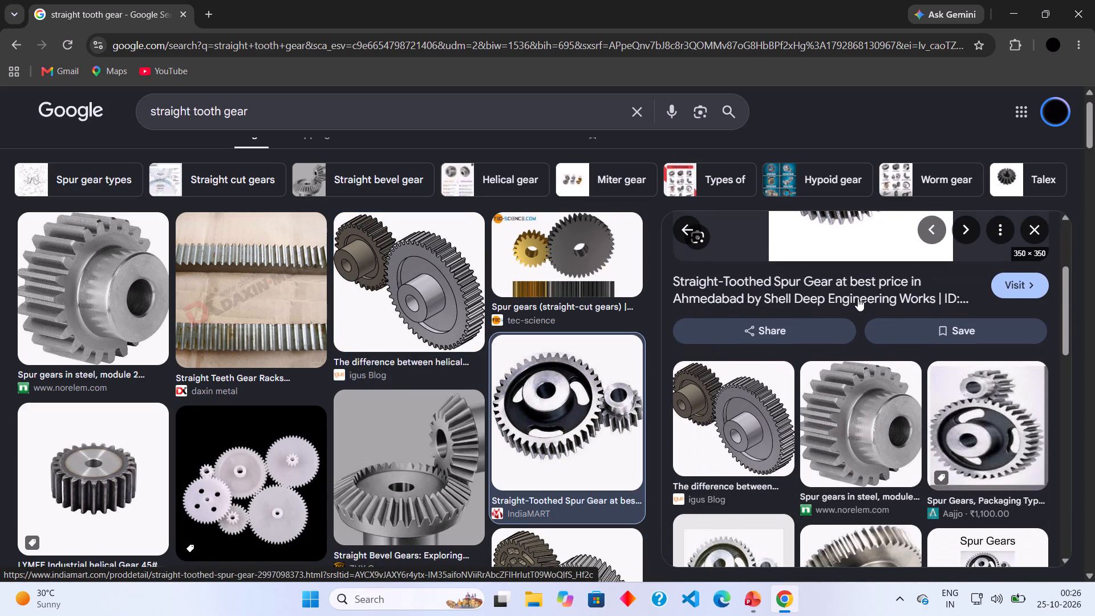
pyautogui.scroll(-1, 858, 298)
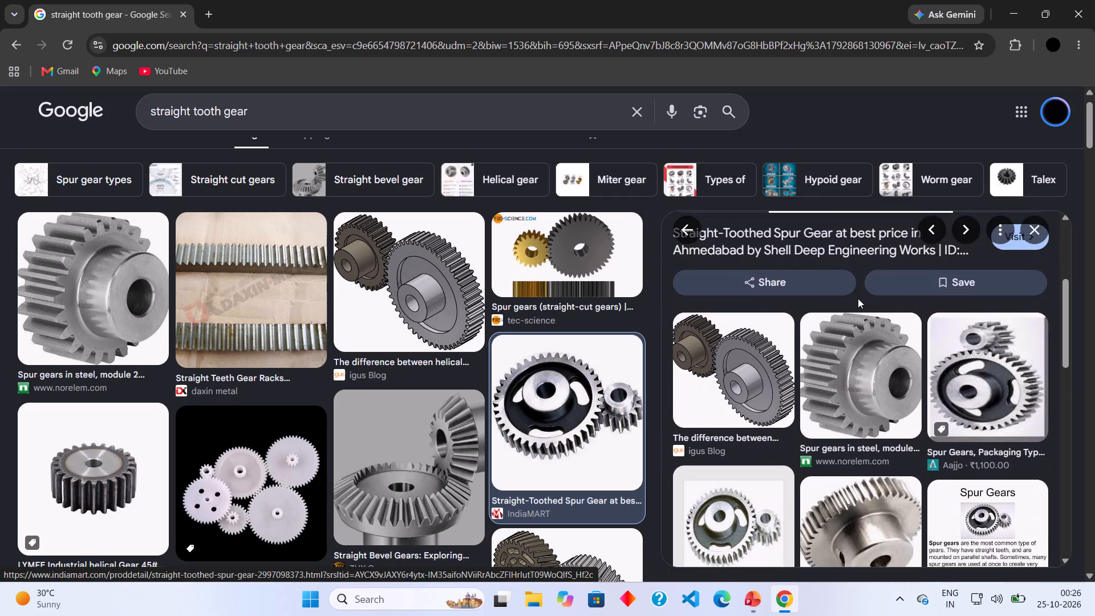
pyautogui.scroll(-1, 858, 298)
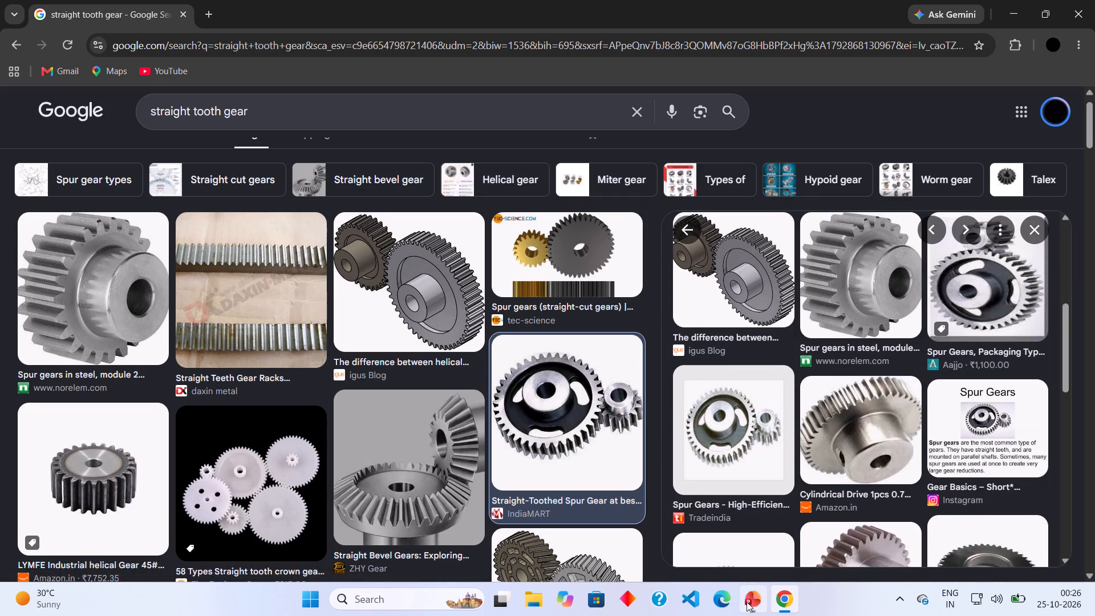
# Switch to PowerPoint and add a blank line after the Straight-Toothed Gear and Helical-Toothed Gear paragraphs on slide 6.
pyautogui.click(747, 602)
pyautogui.click(622, 281)
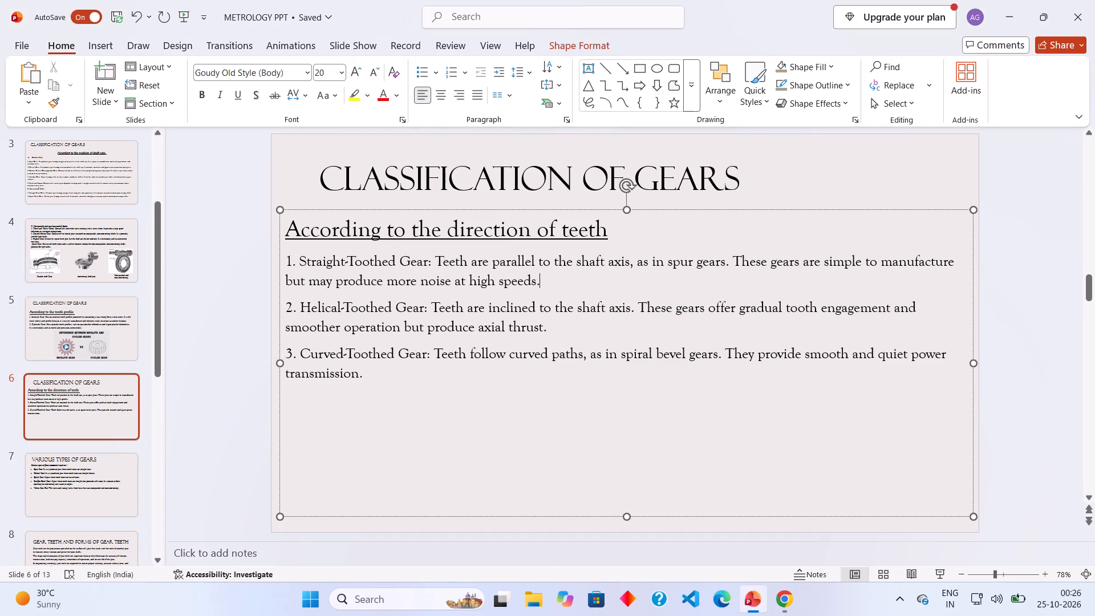
pyautogui.press('Return')
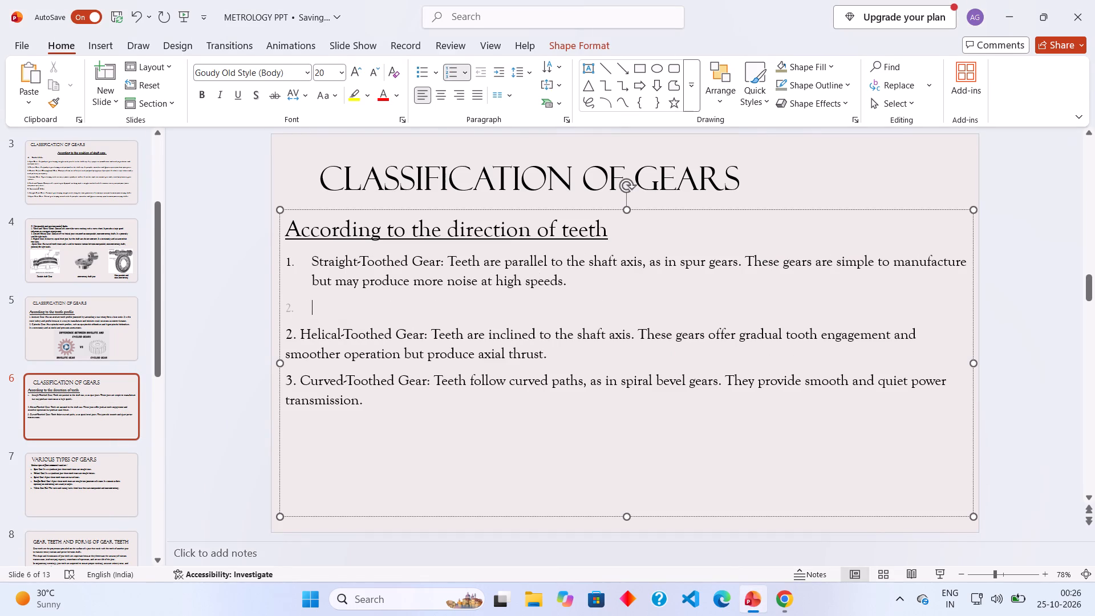
pyautogui.press('BackSpace')
pyautogui.click(586, 356)
pyautogui.press('Return')
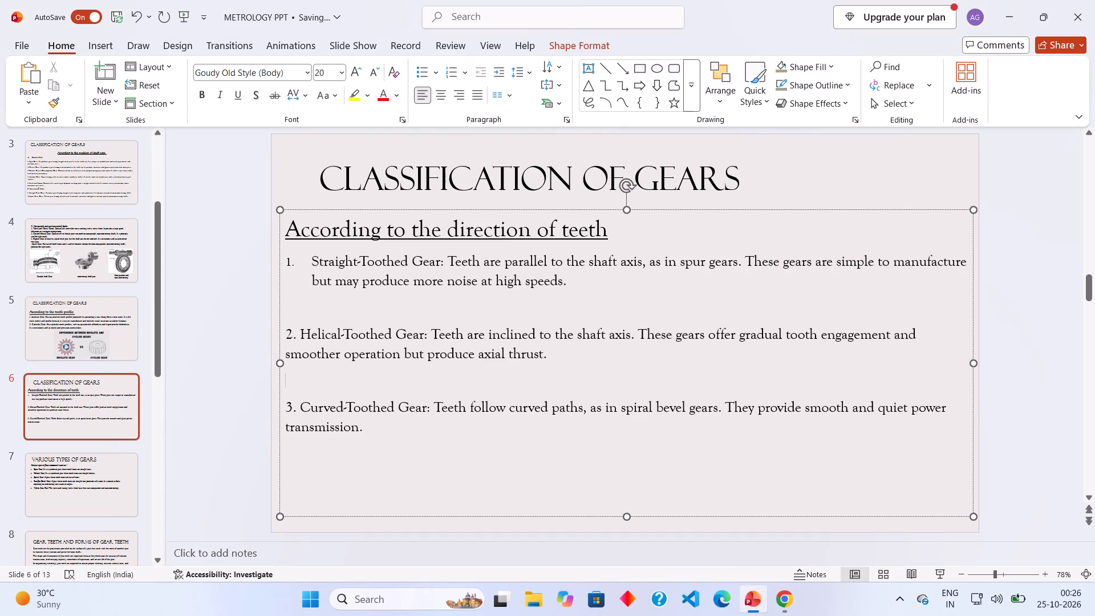
pyautogui.moveTo(976, 362); pyautogui.dragTo(866, 366)
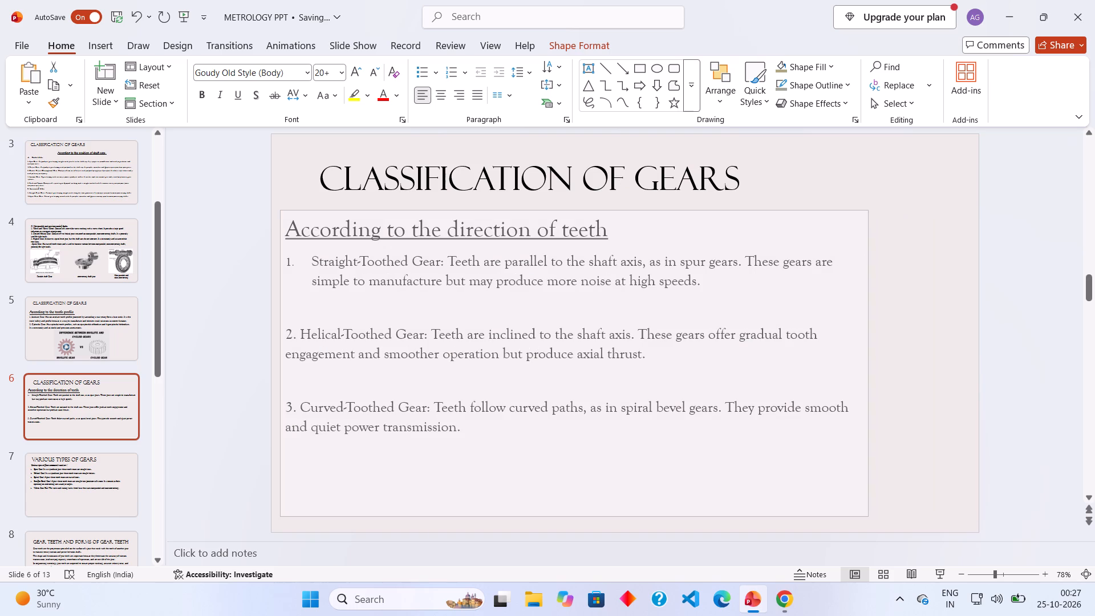
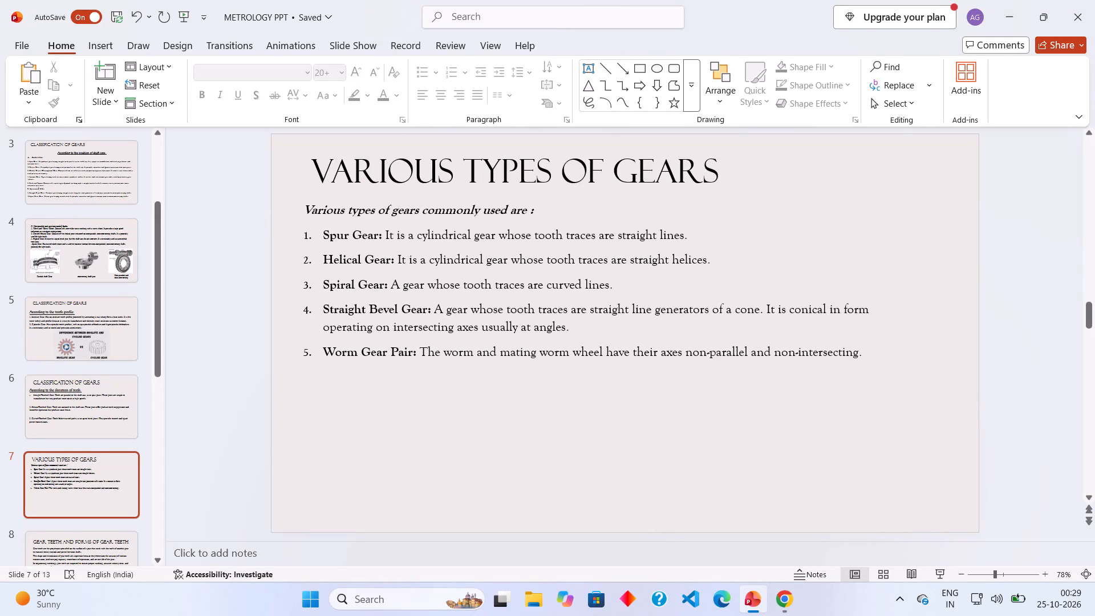
# Switch back to Google Chrome with the "straight tooth gear" image results.
pyautogui.click(769, 598)
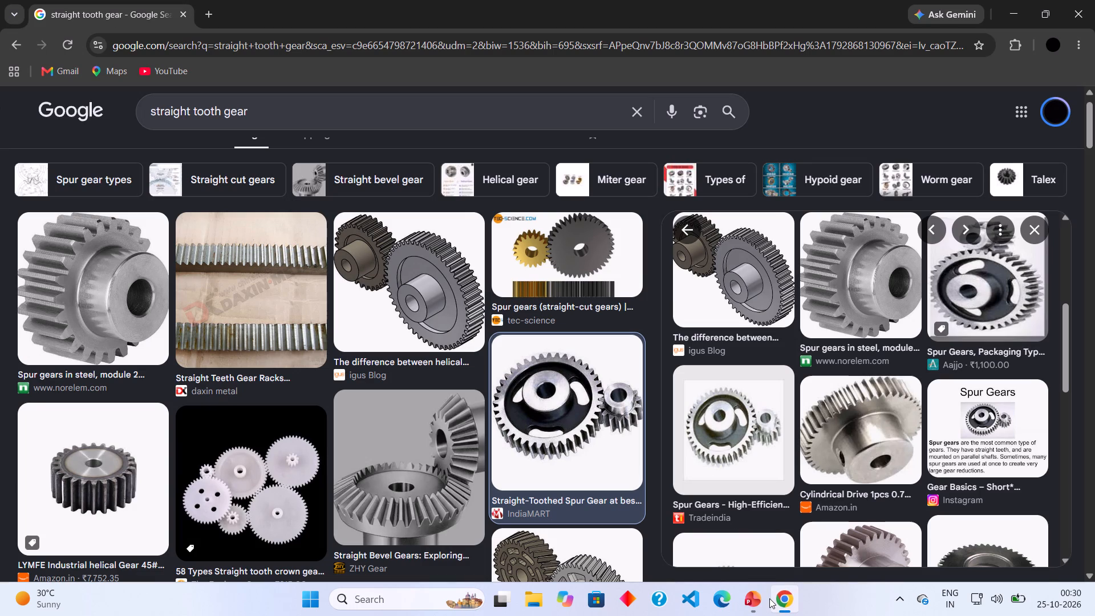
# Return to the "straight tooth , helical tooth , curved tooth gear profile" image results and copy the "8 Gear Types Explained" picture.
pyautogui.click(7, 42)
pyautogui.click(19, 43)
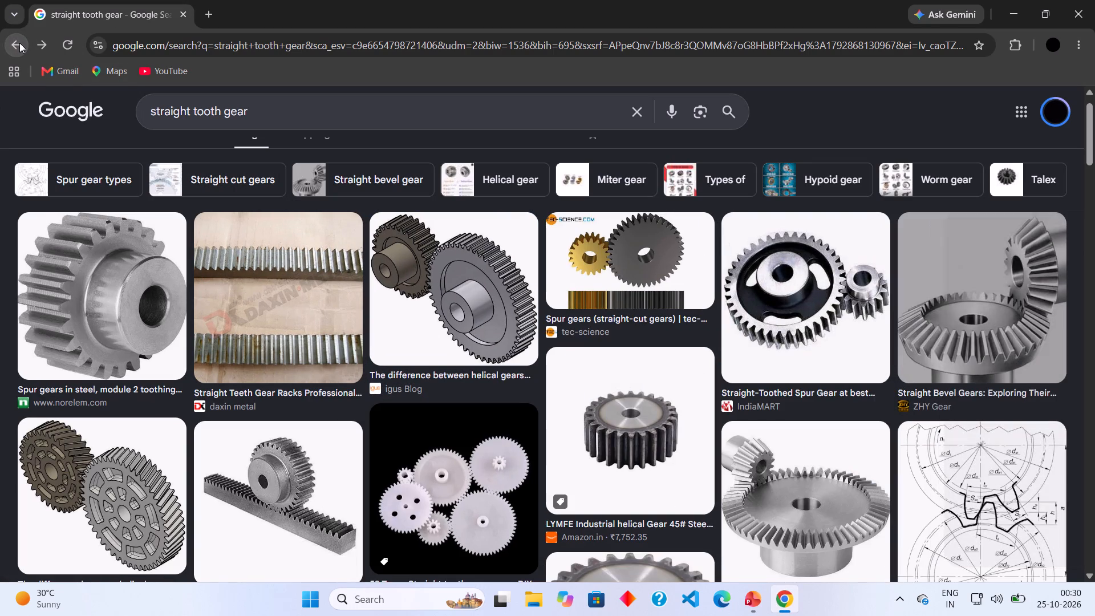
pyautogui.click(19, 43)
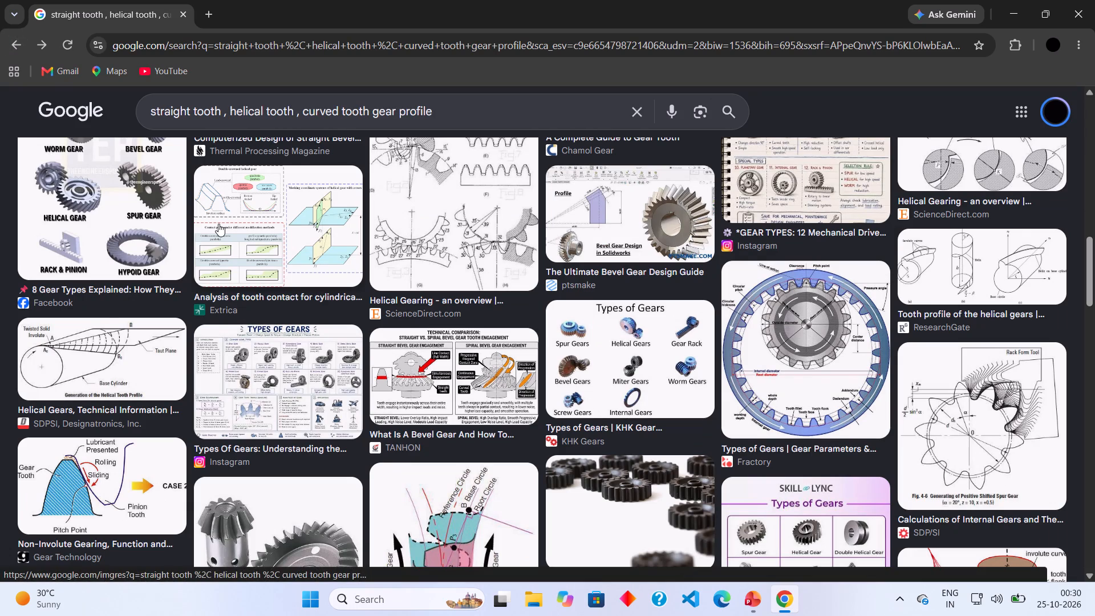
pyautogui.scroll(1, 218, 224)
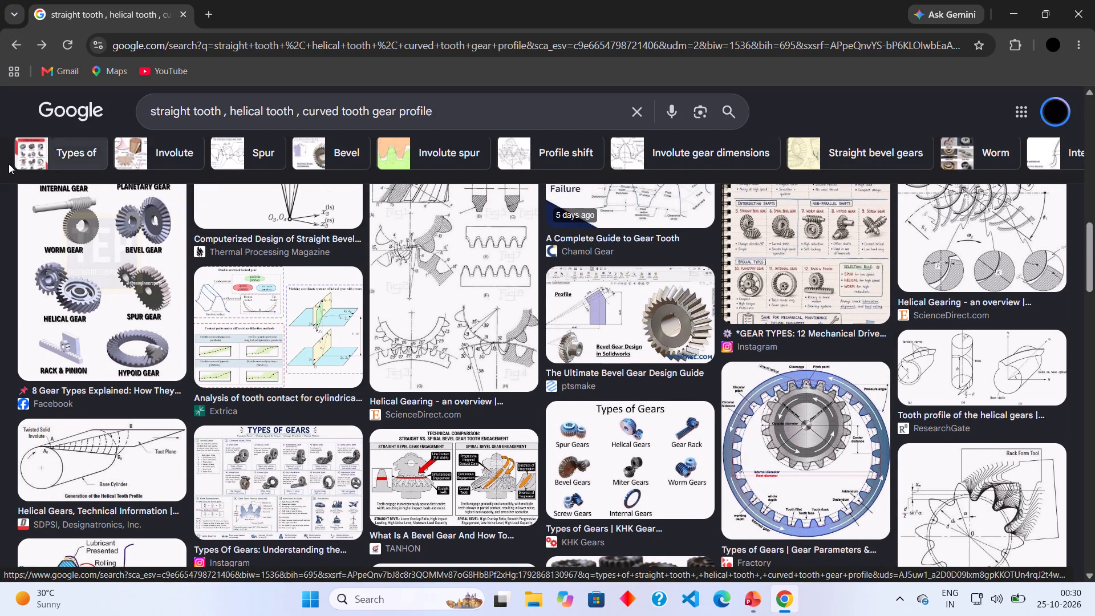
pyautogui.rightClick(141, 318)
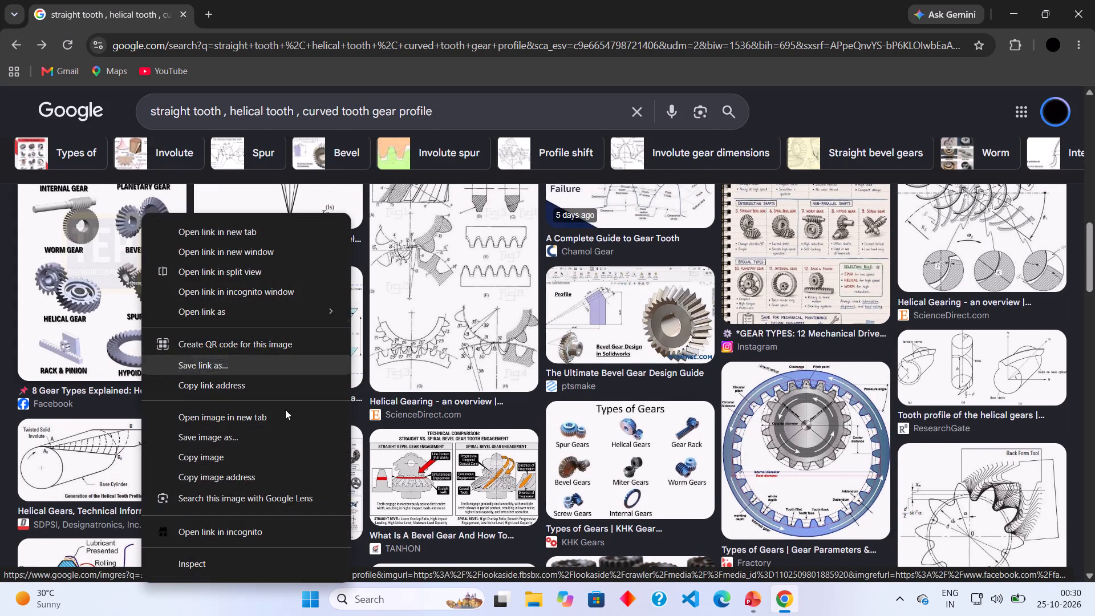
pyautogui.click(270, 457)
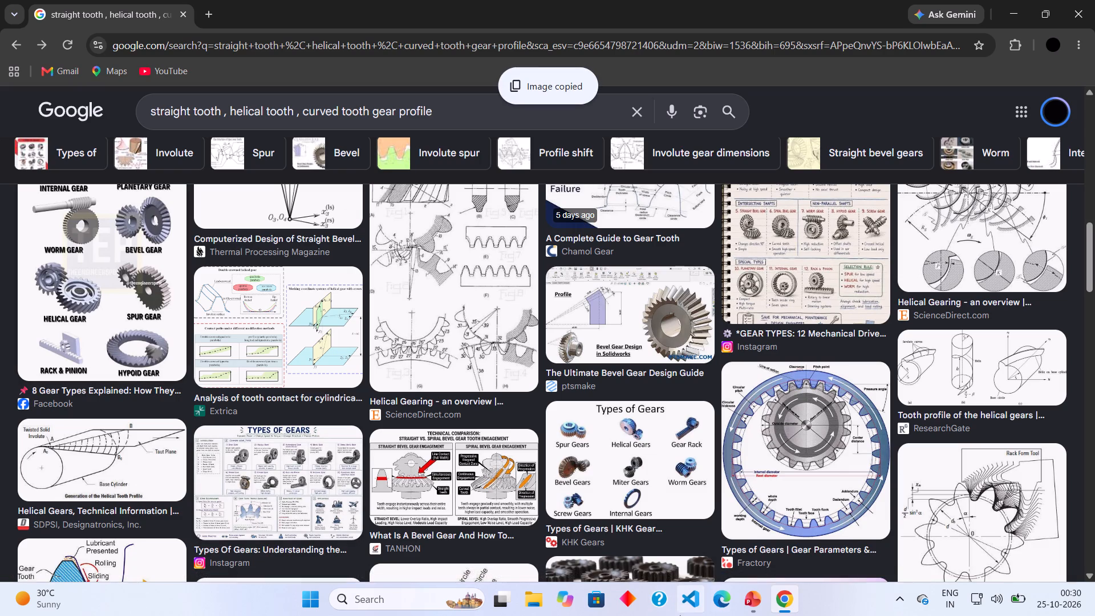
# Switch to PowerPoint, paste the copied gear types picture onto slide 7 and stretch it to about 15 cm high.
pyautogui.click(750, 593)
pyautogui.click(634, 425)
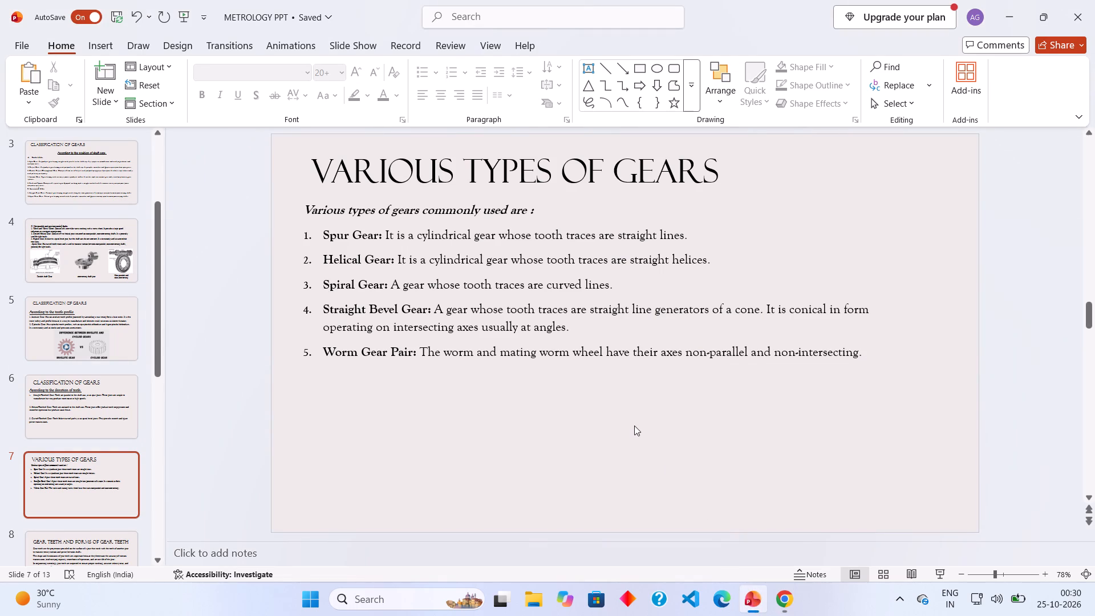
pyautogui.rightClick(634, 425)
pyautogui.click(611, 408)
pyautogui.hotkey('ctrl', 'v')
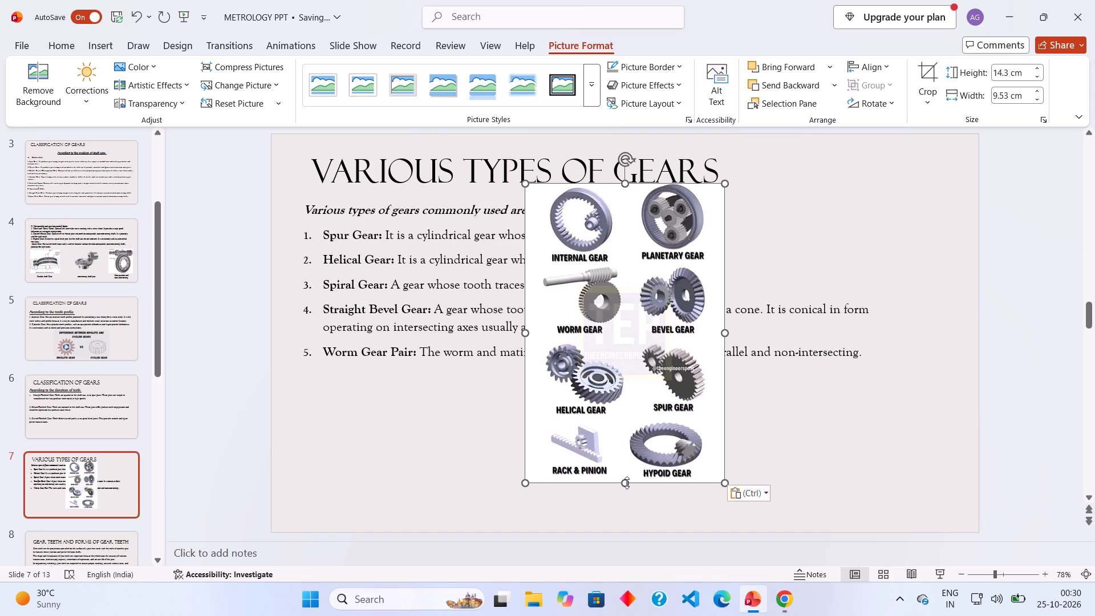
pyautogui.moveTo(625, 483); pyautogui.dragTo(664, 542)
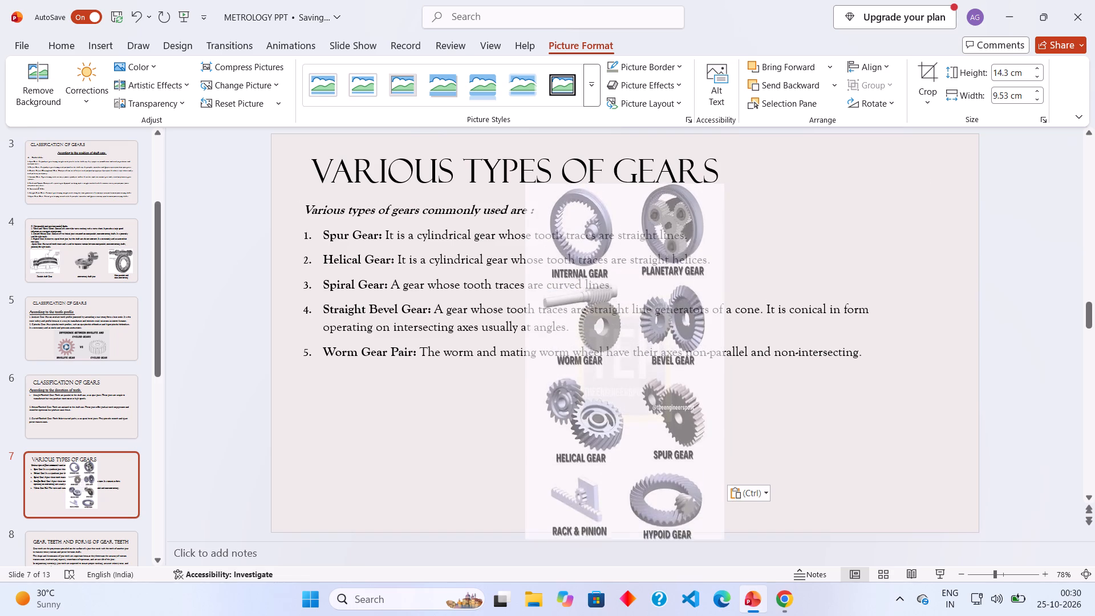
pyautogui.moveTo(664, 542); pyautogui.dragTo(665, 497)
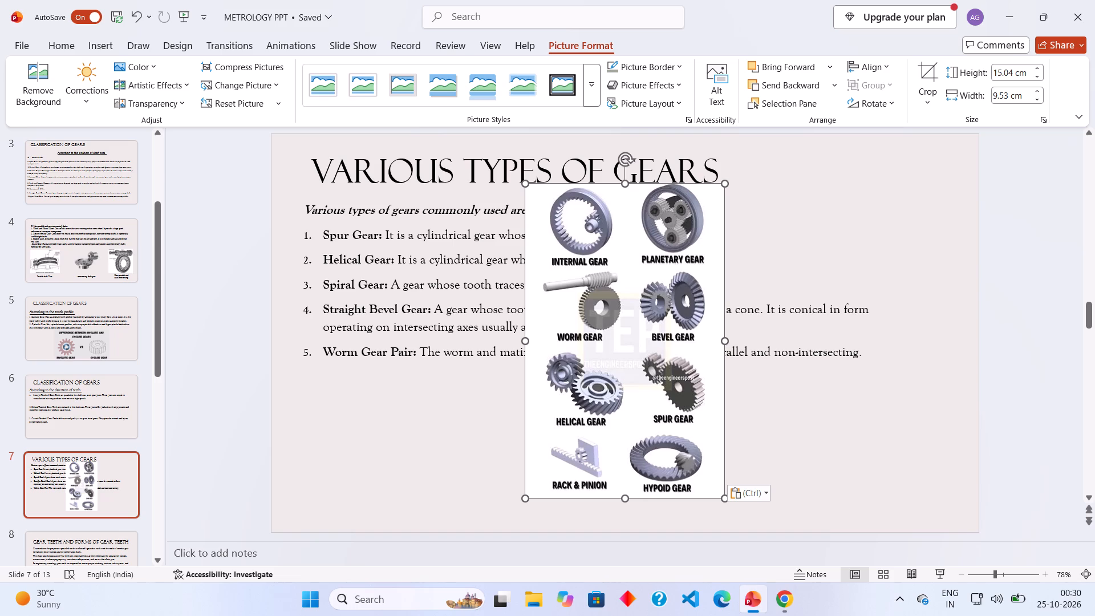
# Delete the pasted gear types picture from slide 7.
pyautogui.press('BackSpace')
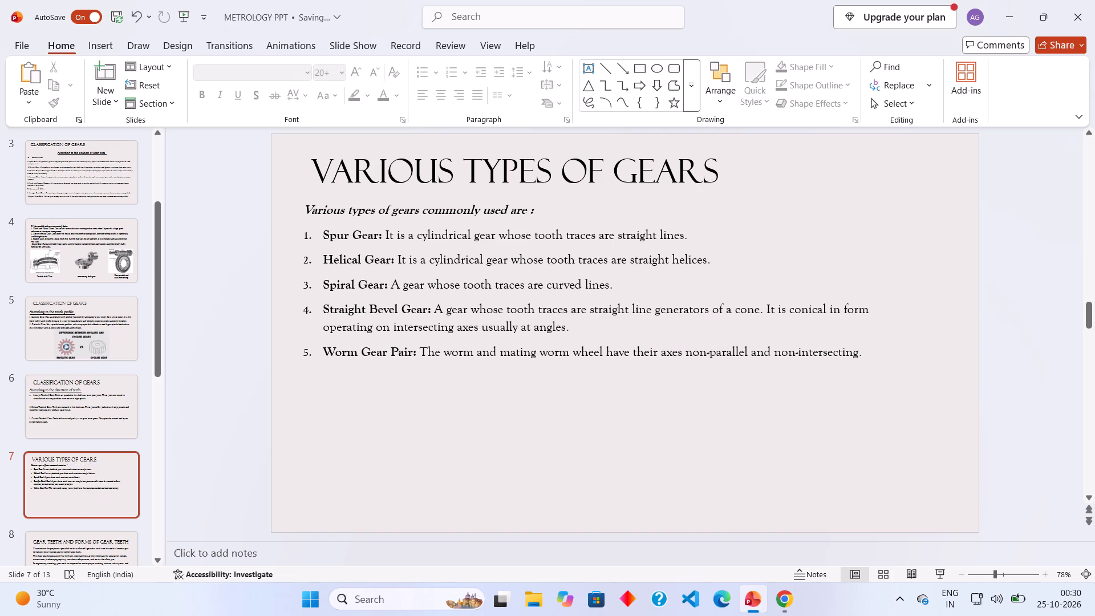
# Switch to Google Chrome and replace the image search with "spur gear".
pyautogui.click(778, 593)
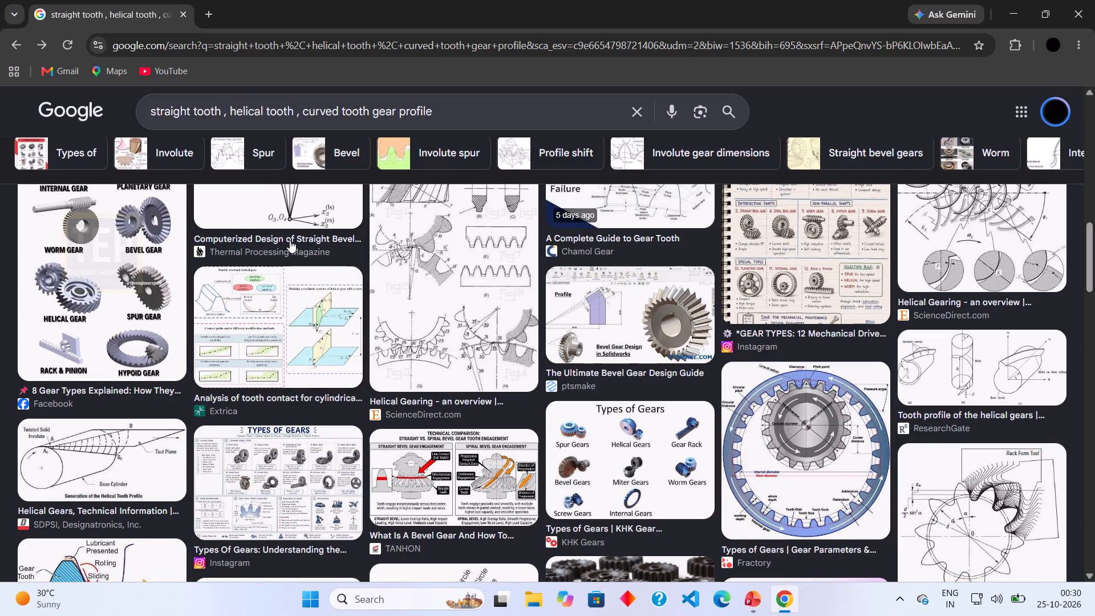
pyautogui.moveTo(447, 102); pyautogui.dragTo(148, 106)
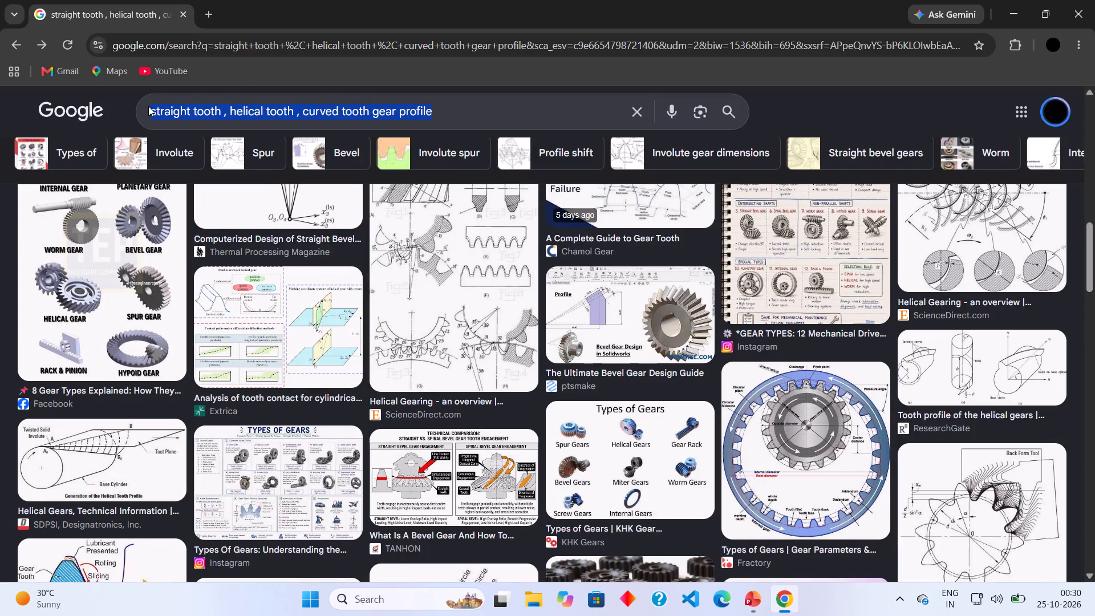
pyautogui.moveTo(148, 106); pyautogui.dragTo(148, 107)
pyautogui.press('BackSpace')
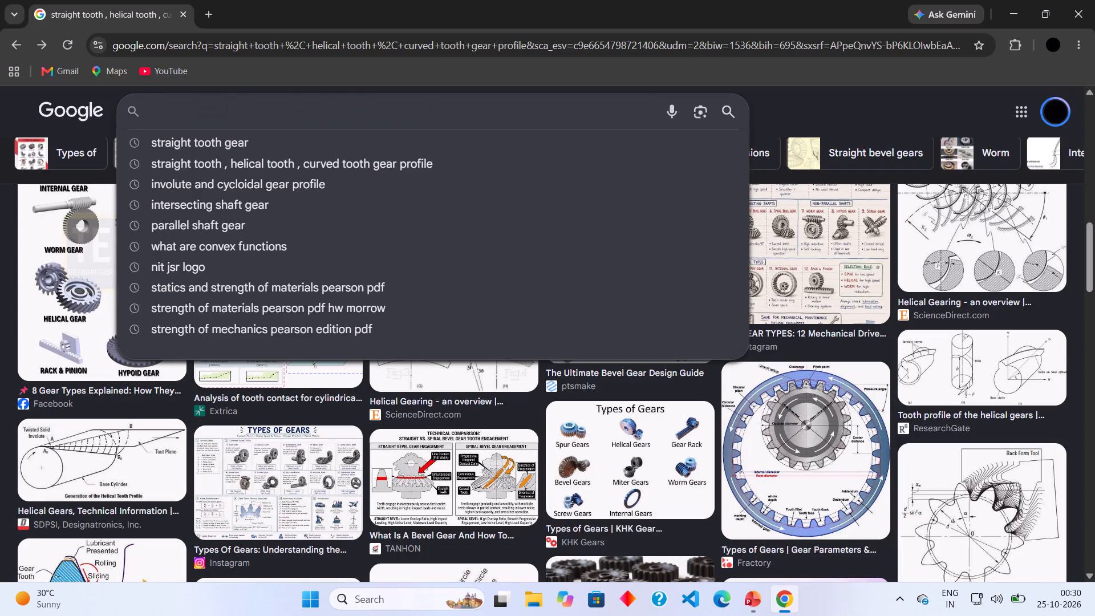
pyautogui.write('spur')
pyautogui.press('space')
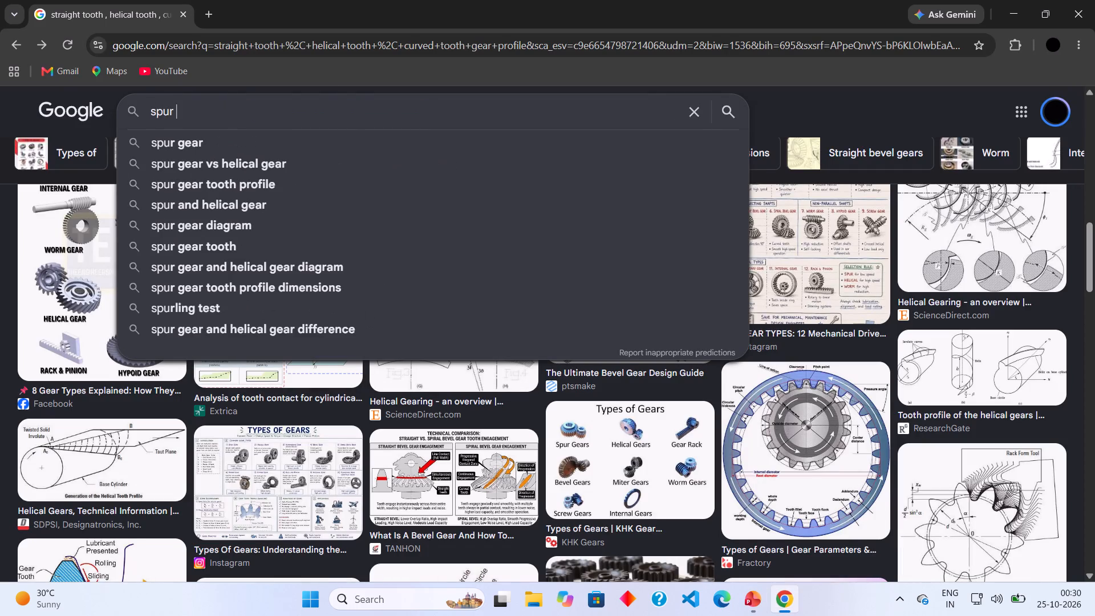
pyautogui.press('Down')
pyautogui.press('Return')
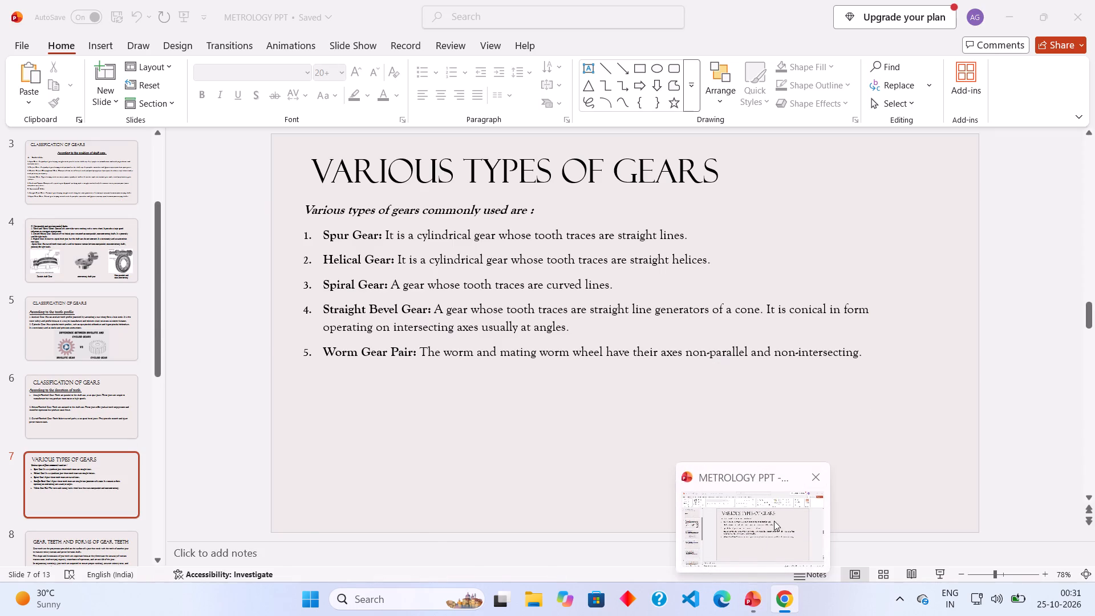
# Copy the nine-gear chart image titled "Advantages and disadvantages of spur..." by ZHY Gear from the spur gear image results.
pyautogui.rightClick(966, 320)
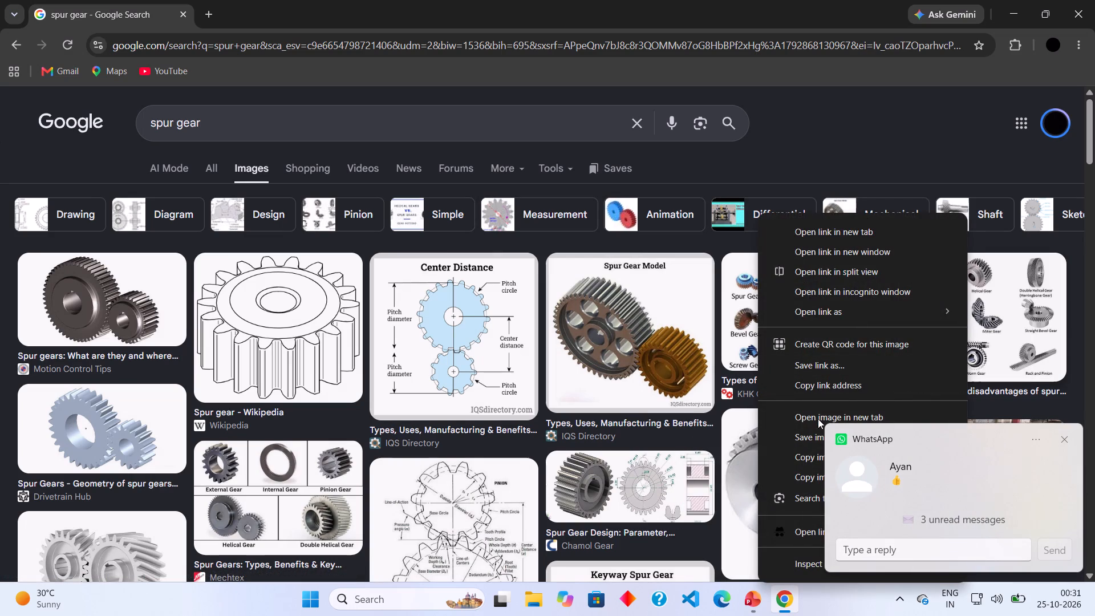
pyautogui.click(797, 451)
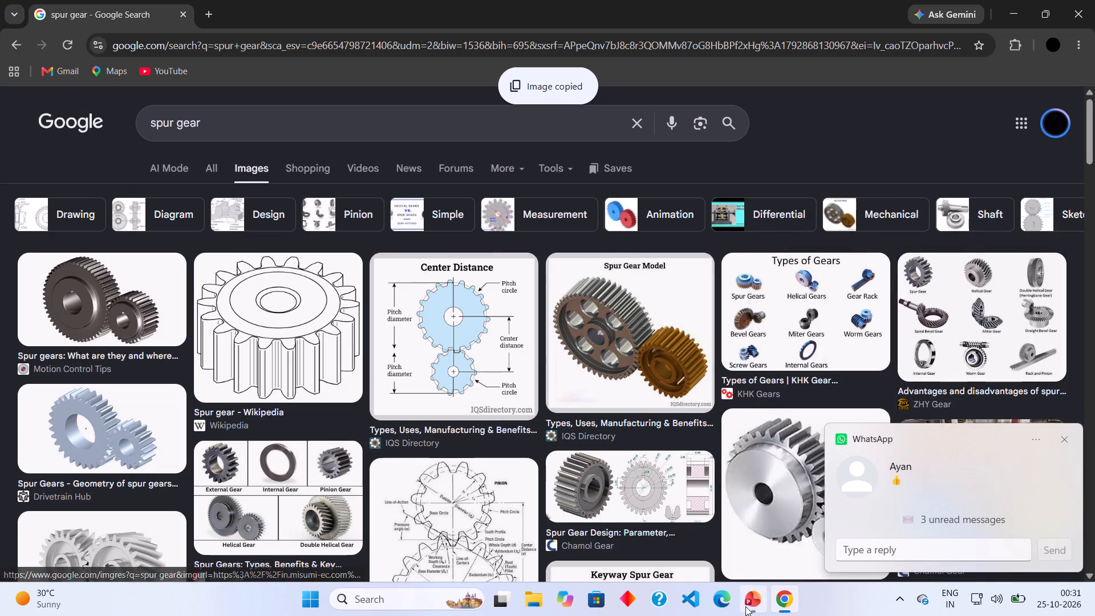
# Switch to PowerPoint, paste the copied gear chart onto slide 7 and place it on the right half, below the title.
pyautogui.click(748, 605)
pyautogui.click(675, 511)
pyautogui.hotkey('ctrl', 'v')
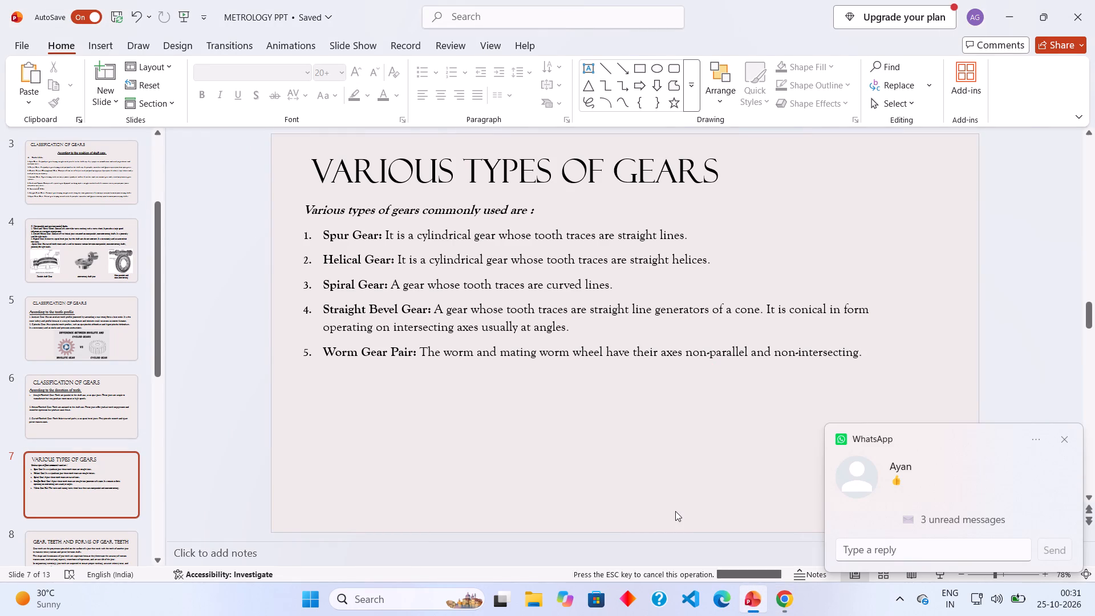
pyautogui.moveTo(711, 350); pyautogui.dragTo(682, 419)
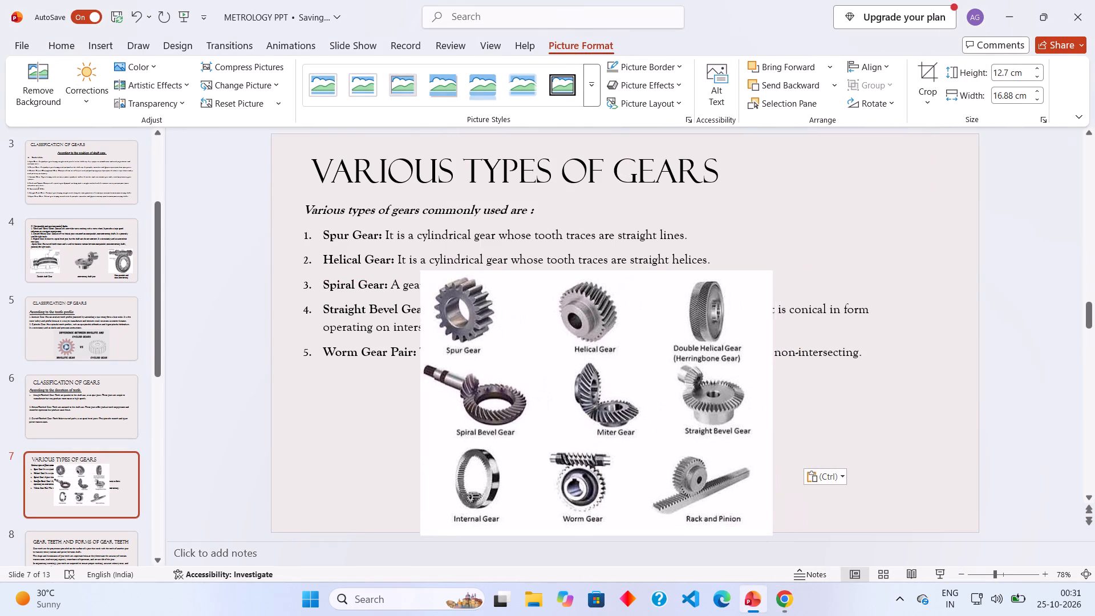
pyautogui.moveTo(682, 419); pyautogui.dragTo(859, 371)
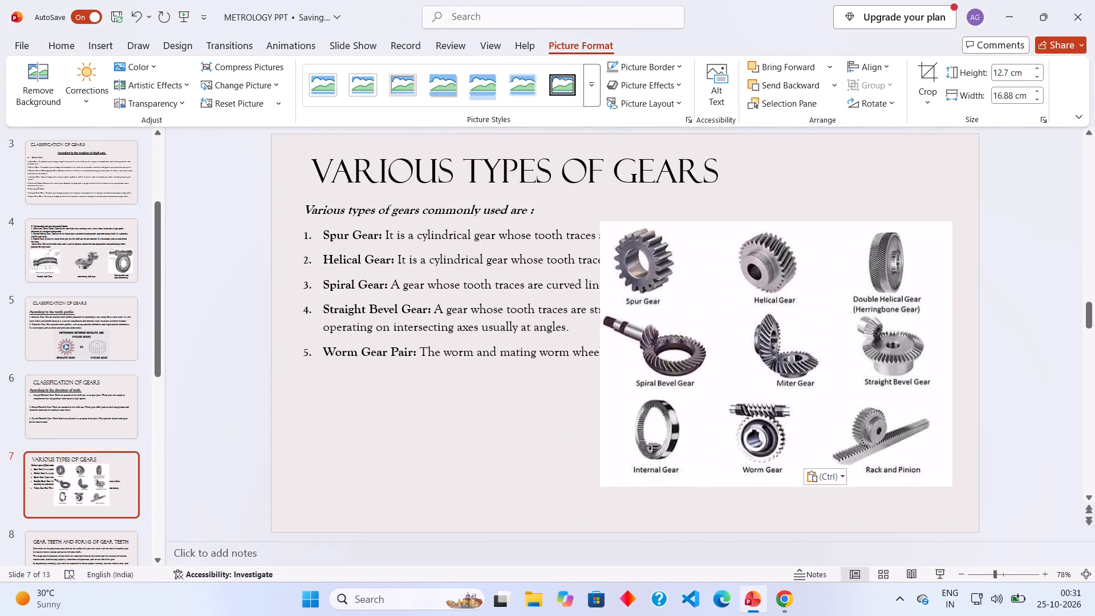
pyautogui.moveTo(859, 371); pyautogui.dragTo(865, 370)
# Narrow the gear types text box on slide 7 so its right edge meets the picture's left edge.
pyautogui.click(583, 236)
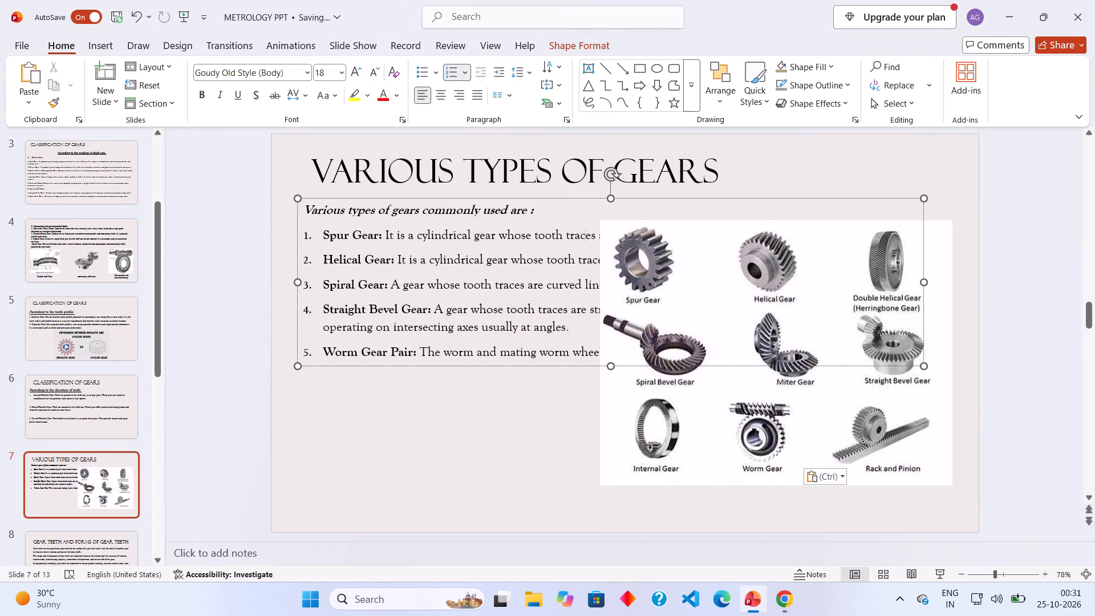
pyautogui.moveTo(926, 280); pyautogui.dragTo(598, 306)
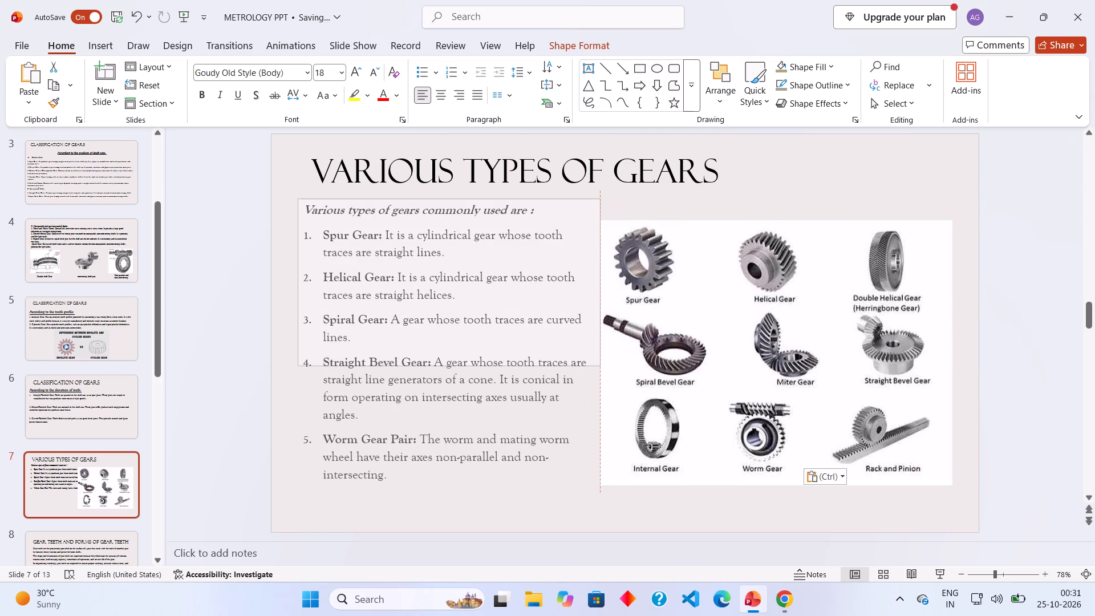
pyautogui.moveTo(598, 306); pyautogui.dragTo(597, 307)
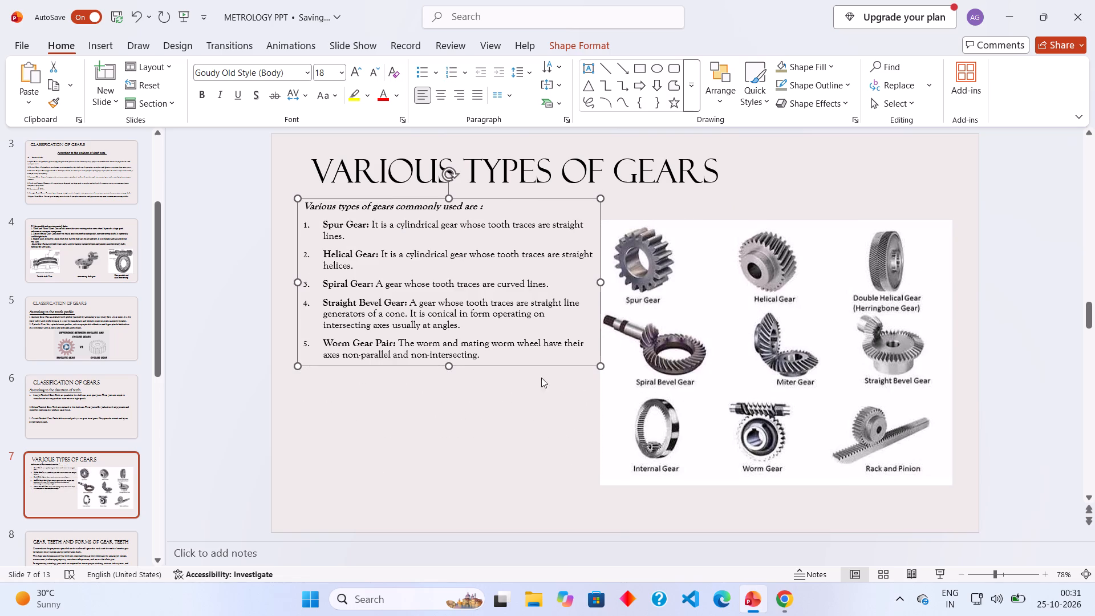
# Extend the gear descriptions text box on slide 7 downward to just above the slide's bottom edge.
pyautogui.moveTo(448, 362); pyautogui.dragTo(461, 513)
pyautogui.doubleClick(461, 513)
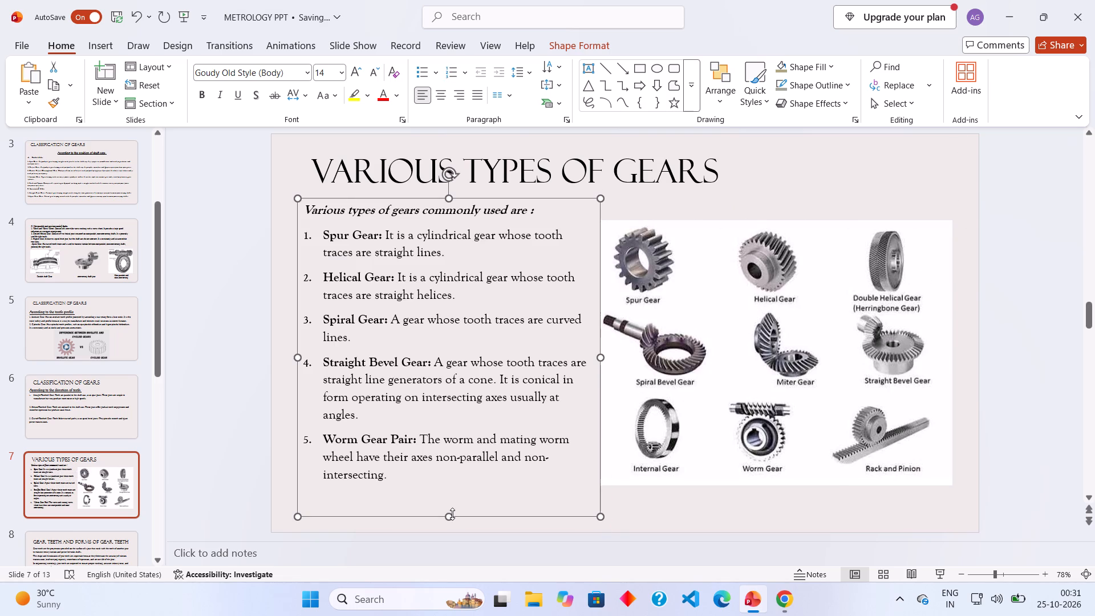
pyautogui.moveTo(452, 514); pyautogui.dragTo(452, 520)
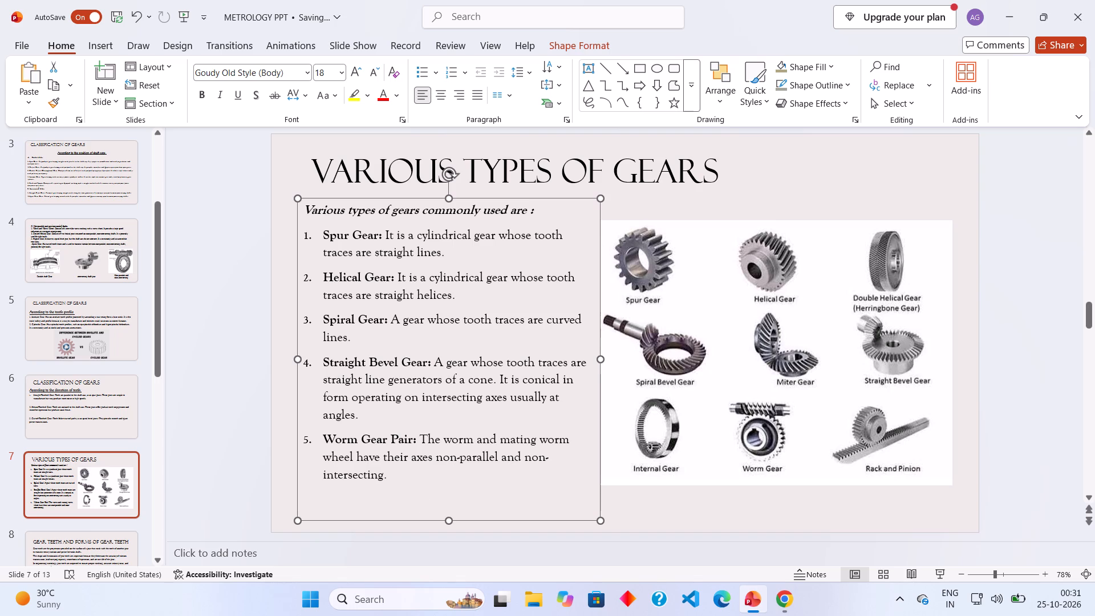
# Move the gear descriptions text box on slide 7 slightly left, leaving a gap between it and the gear types picture.
pyautogui.moveTo(601, 299); pyautogui.dragTo(586, 301)
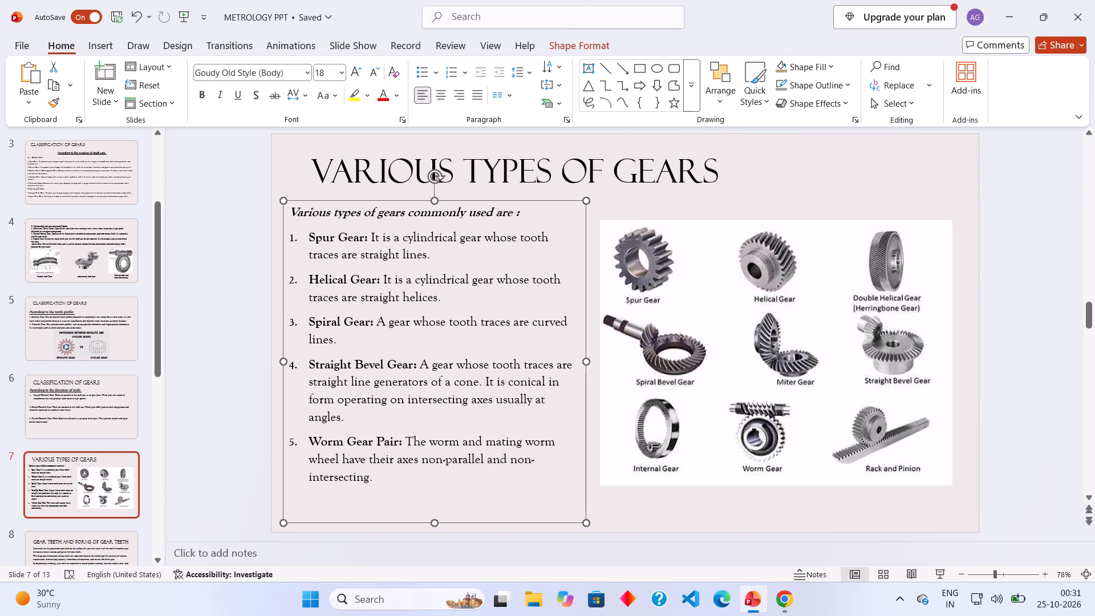
pyautogui.click(999, 362)
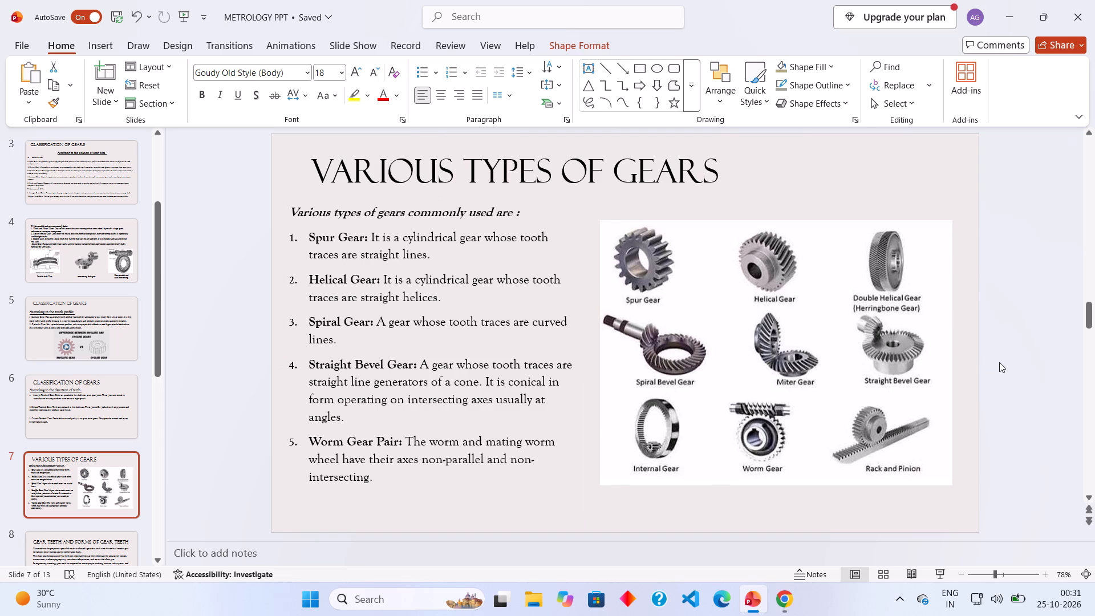
# Go to slide 8 on gear teeth and forms of gear teeth.
pyautogui.press('Down')
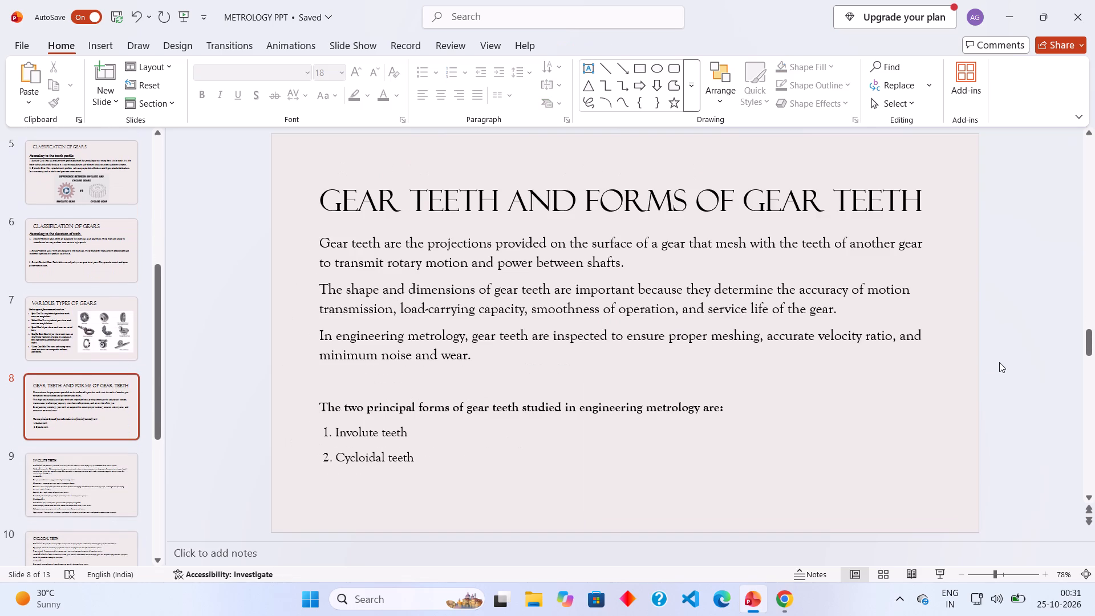
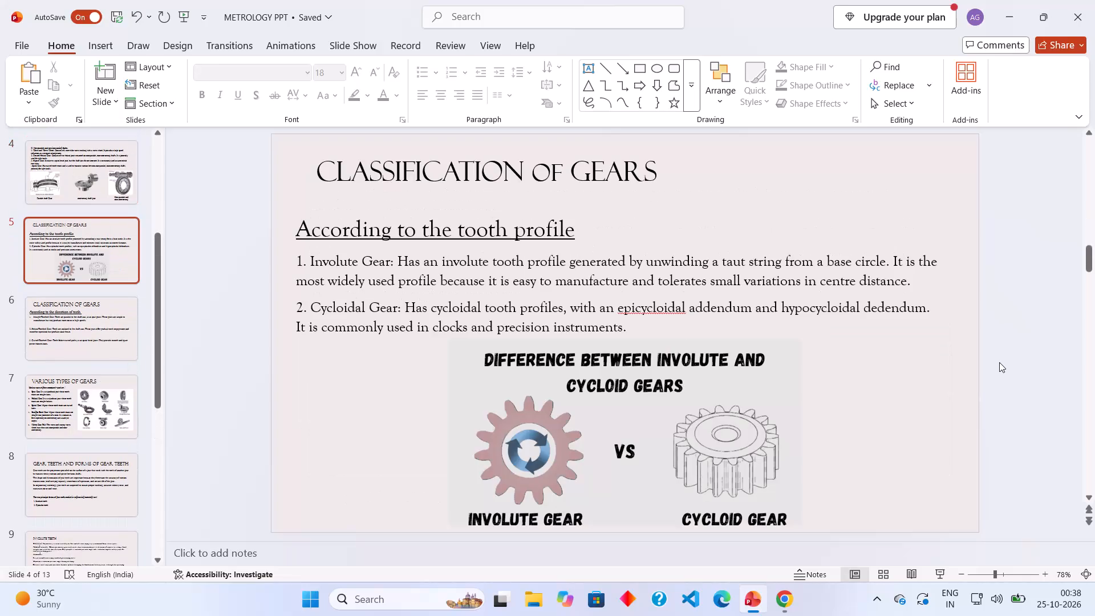
# Review the slides from the tooth profile classification on slide 5 through the gear tooth terminology on slides 11 and 12.
pyautogui.scroll(-2, 999, 362)
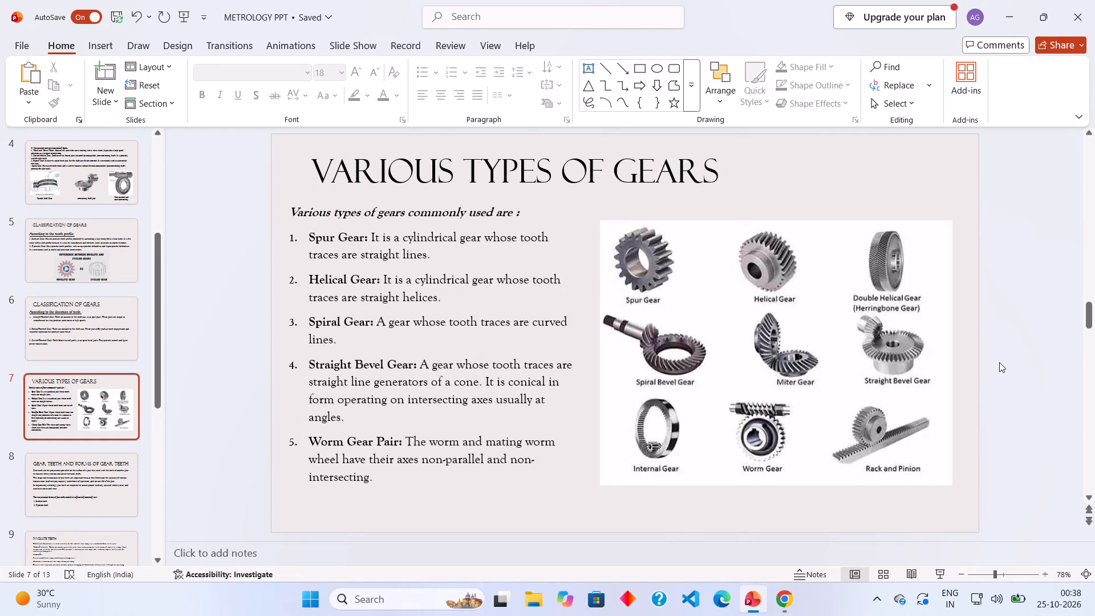
pyautogui.scroll(-2, 999, 362)
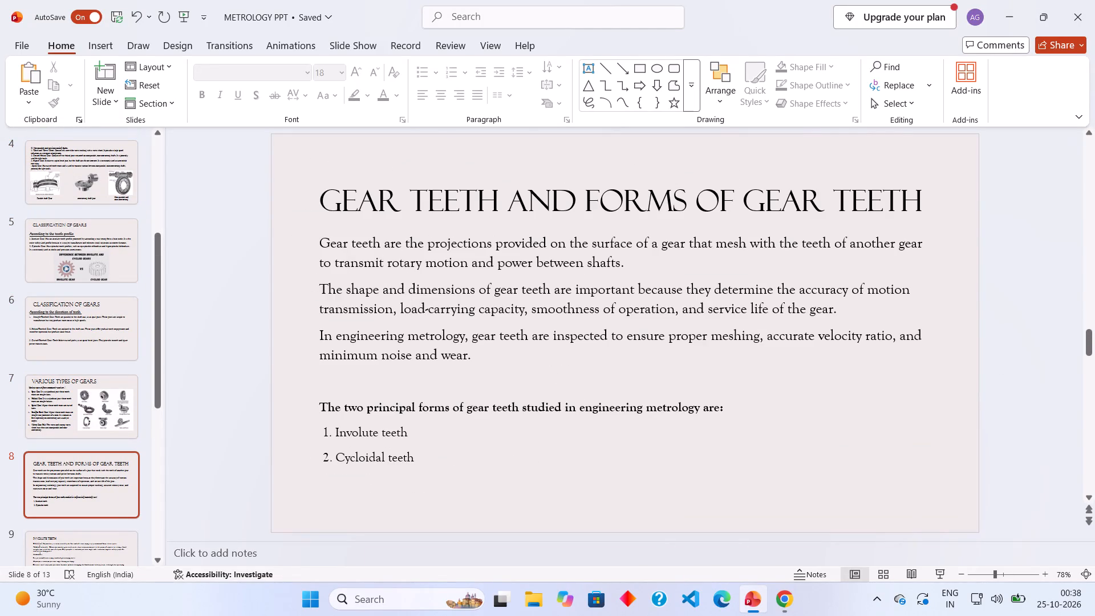
pyautogui.scroll(-1, 604, 436)
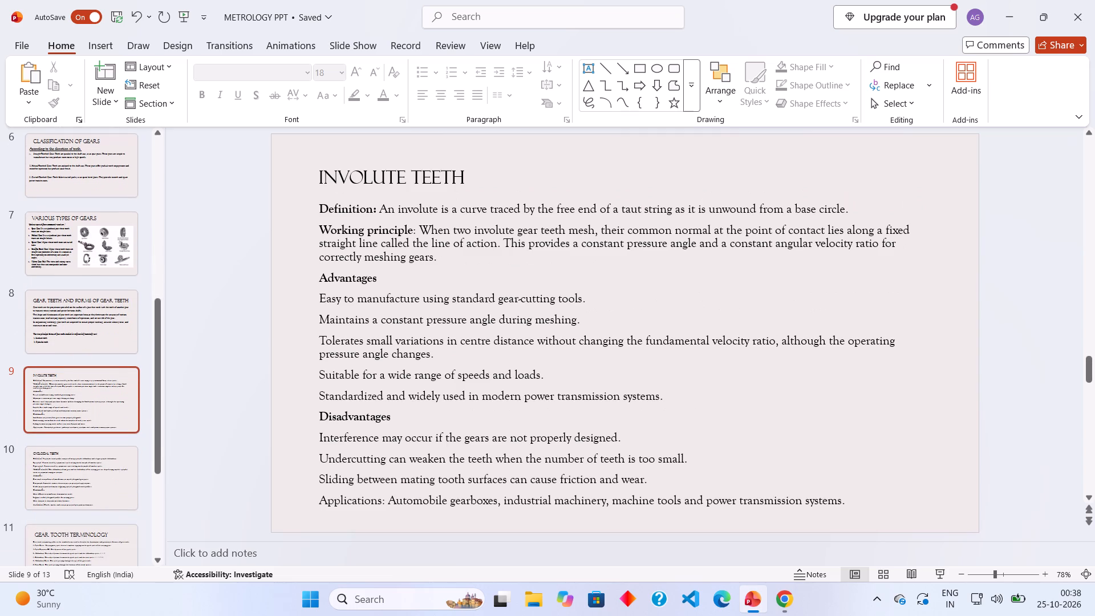
pyautogui.scroll(-1, 583, 399)
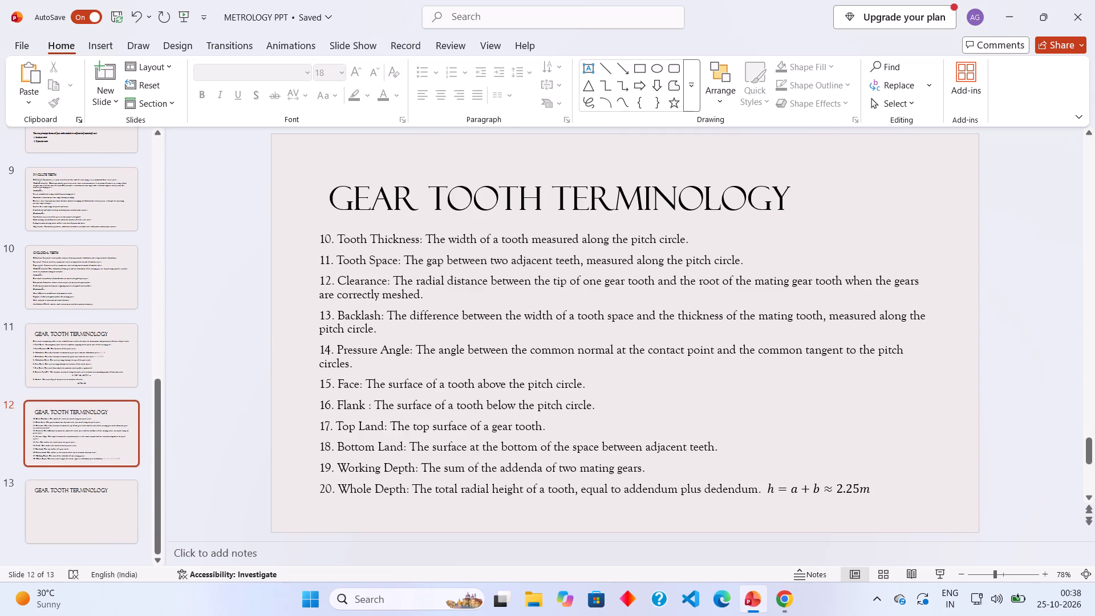
pyautogui.scroll(1, 573, 372)
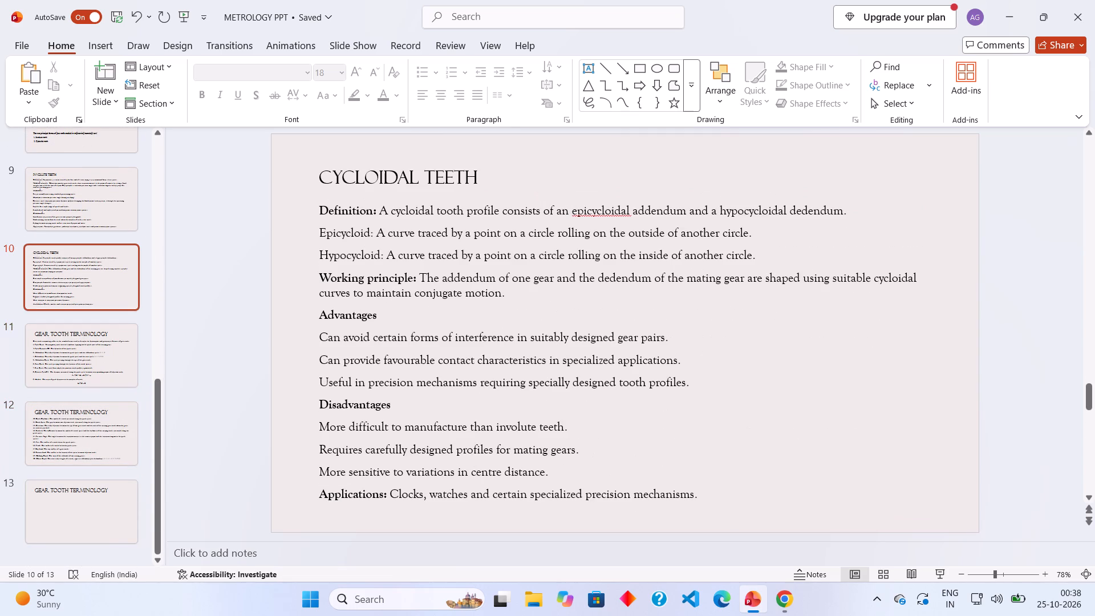
pyautogui.scroll(-1, 530, 240)
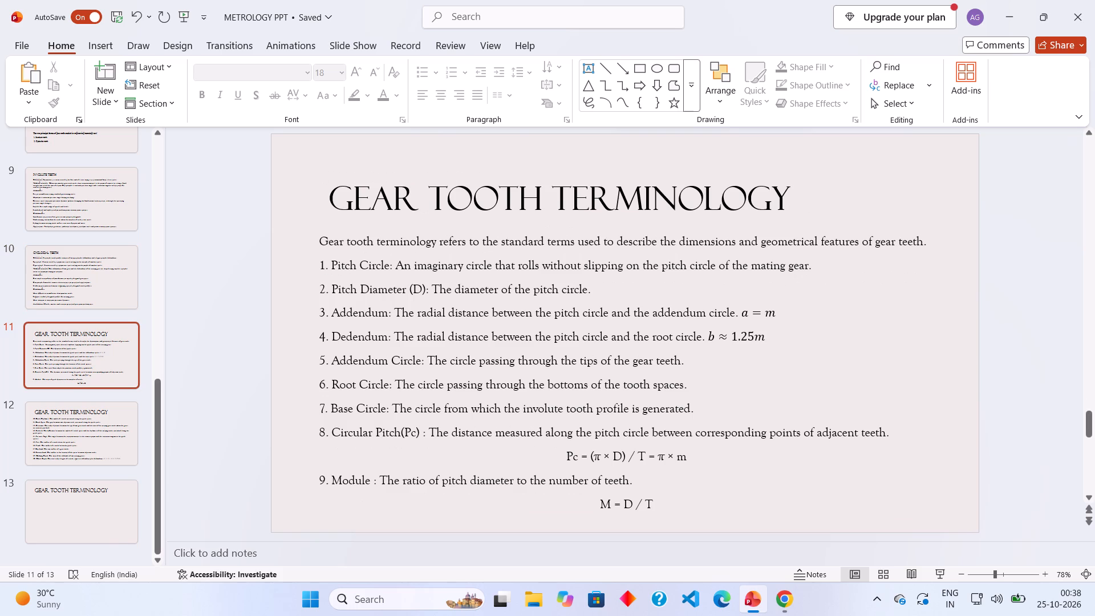